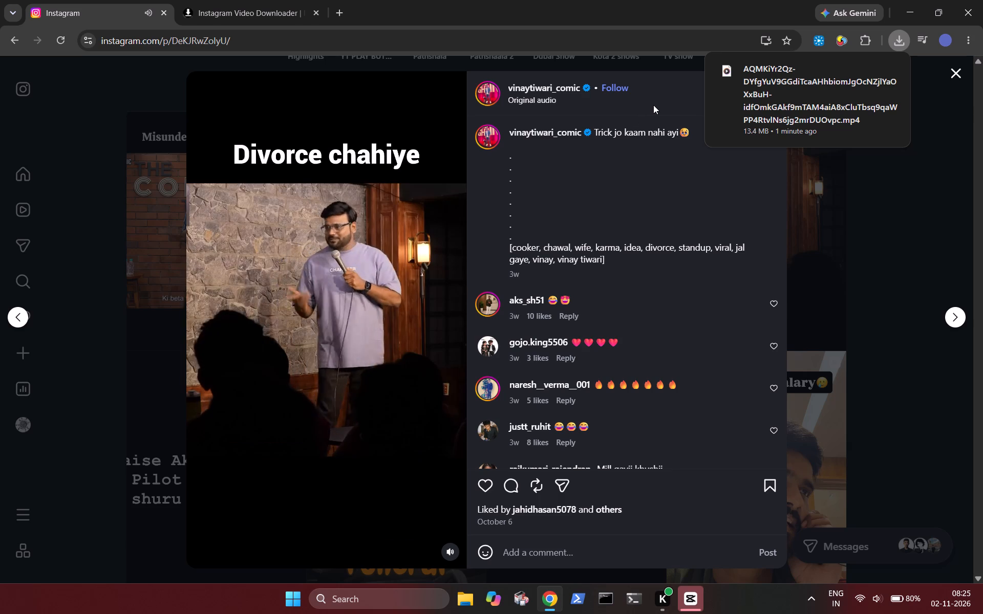
Dismiss the recent download popup covering the open Instagram post.
{"action": "left_click", "coordinate": [653, 105]}
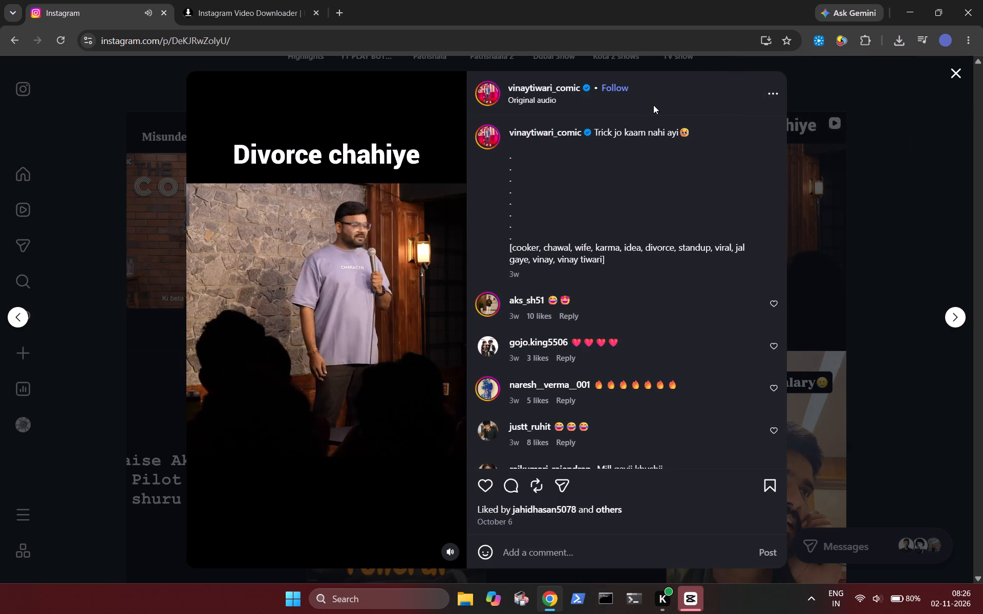
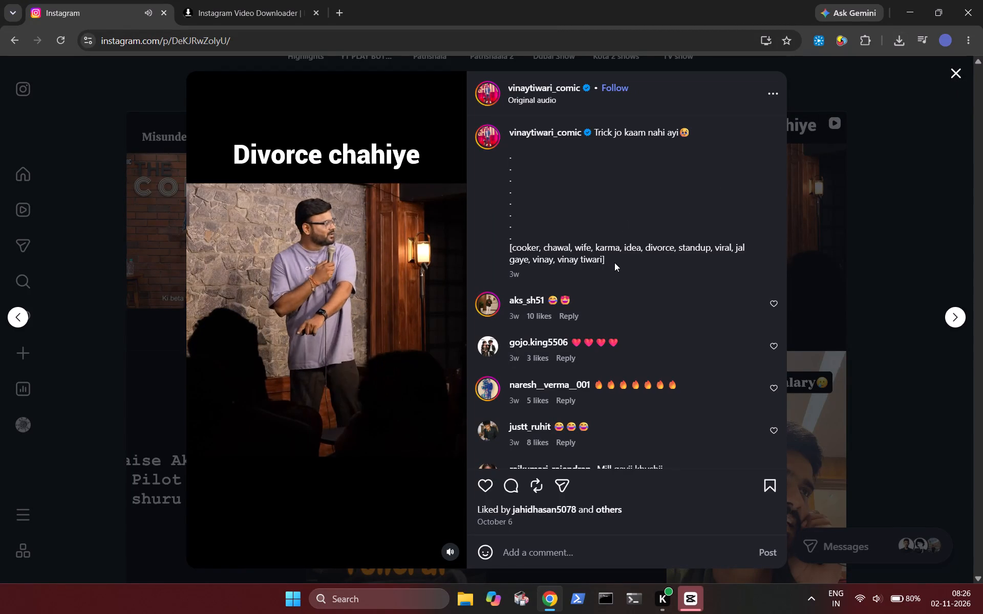
Copy the post's caption from "Trick jo kaam nahi ayi" through the bracketed keywords, and close the post.
{"action": "left_click", "coordinate": [614, 262]}
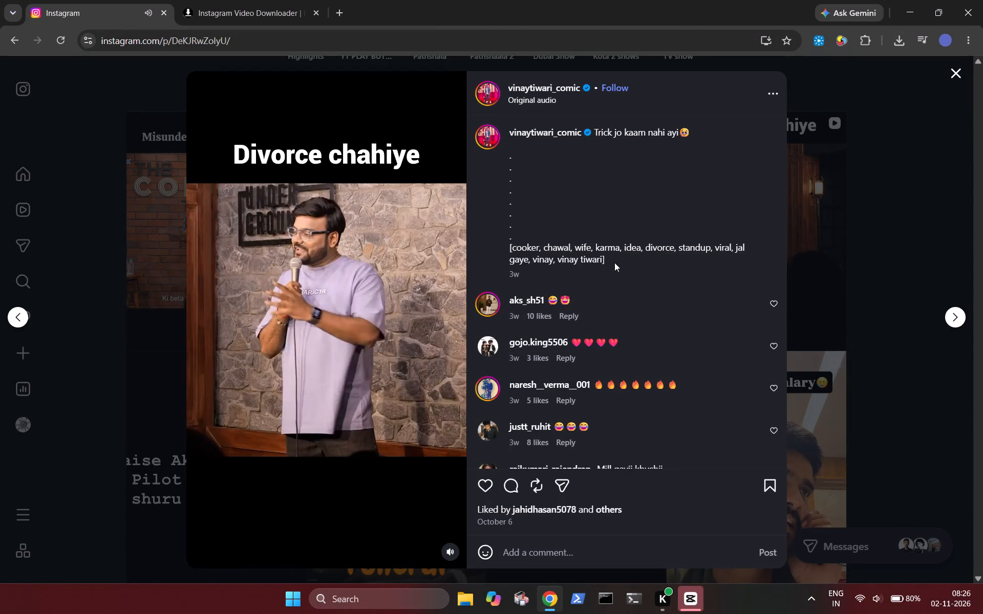
{"action": "left_click", "coordinate": [613, 260]}
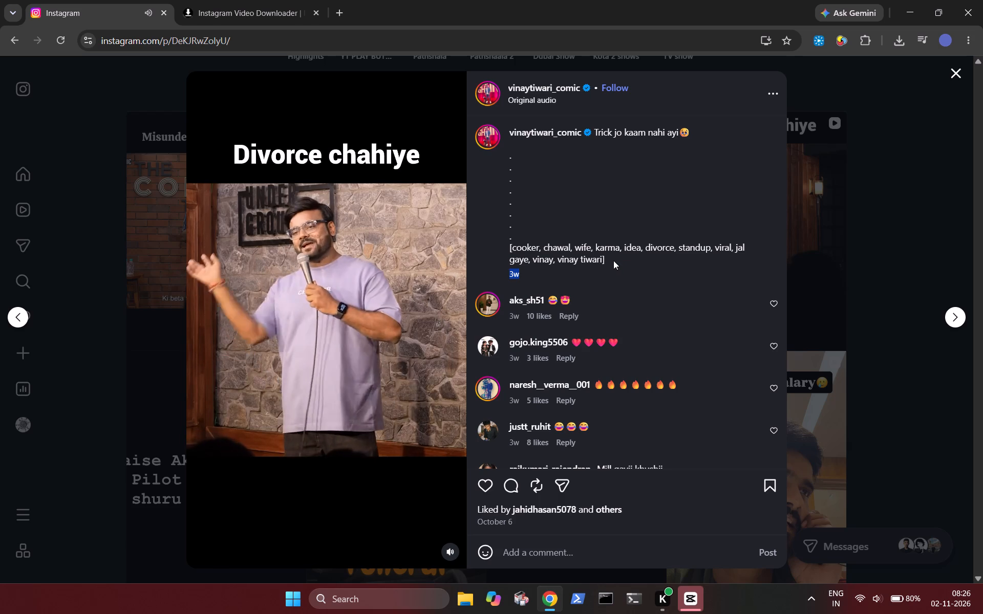
{"action": "left_click_drag", "start_coordinate": [613, 260], "coordinate": [597, 133]}
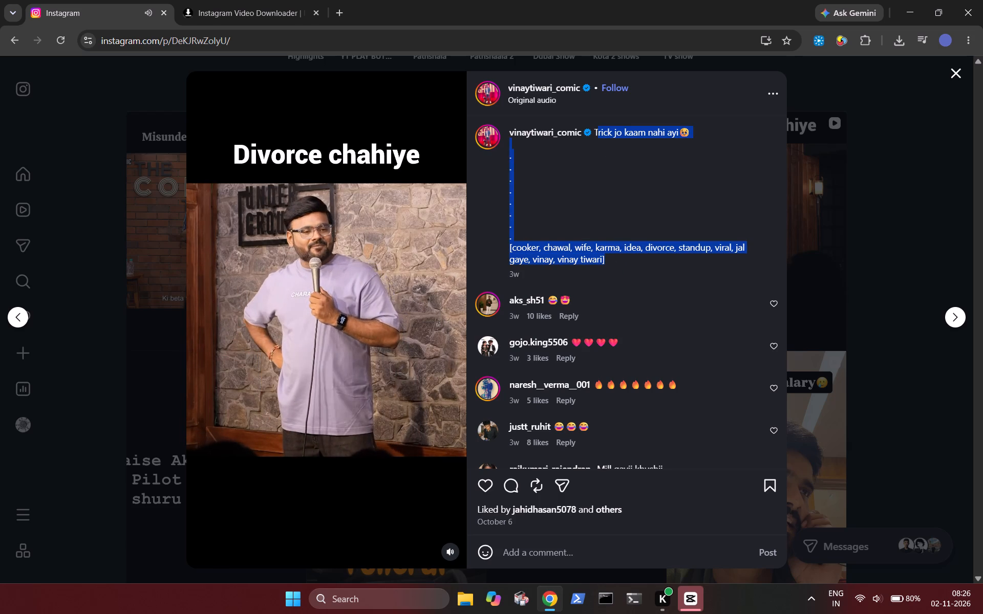
{"action": "left_click_drag", "start_coordinate": [597, 133], "coordinate": [595, 133]}
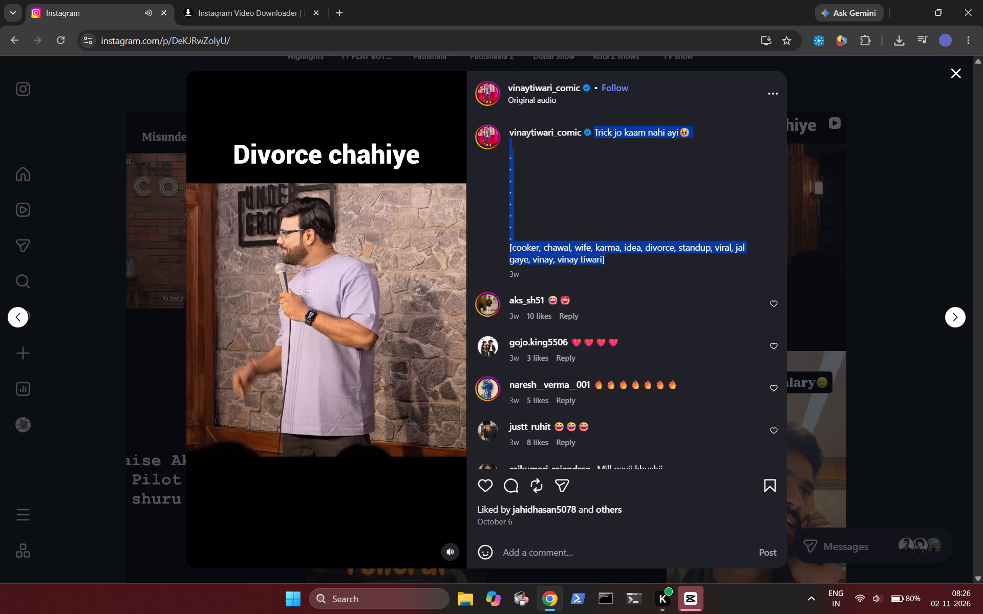
{"action": "key", "text": "ctrl+c"}
{"action": "left_click", "coordinate": [600, 184]}
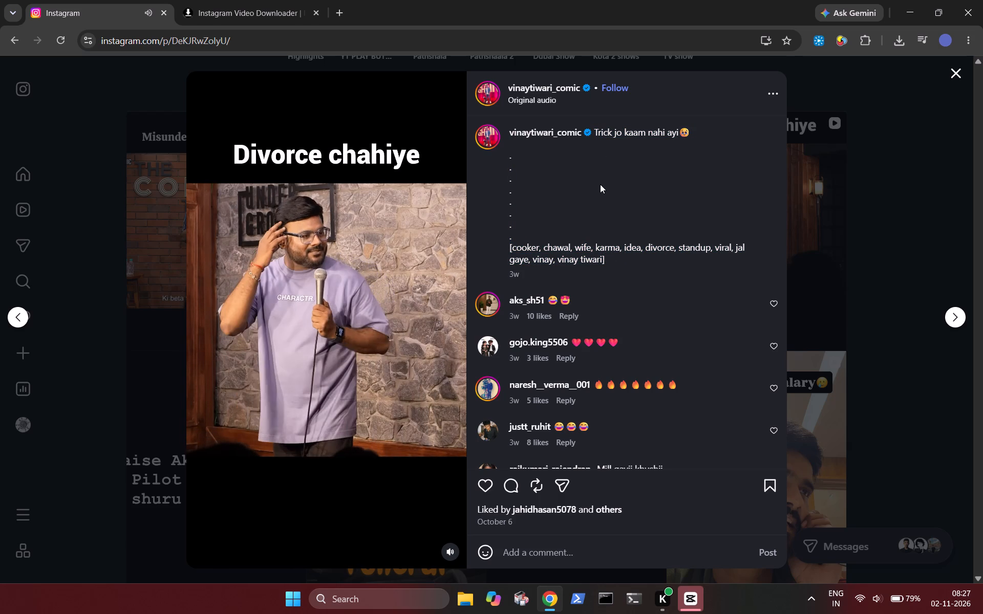
{"action": "left_click", "coordinate": [957, 77]}
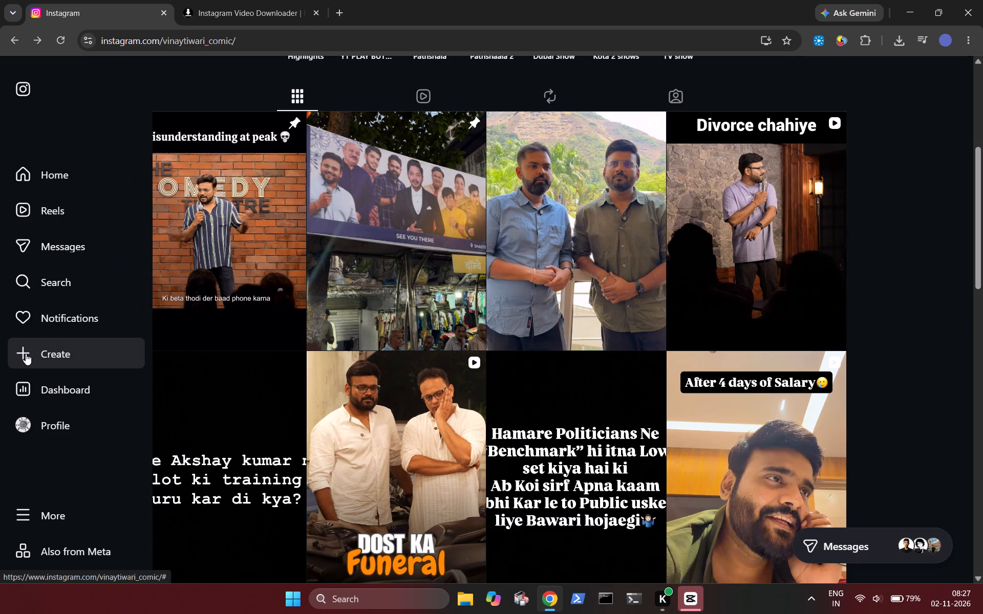
Switch to CapCut and open the existing project 1028, the first one in the projects list.
{"action": "left_click", "coordinate": [685, 601]}
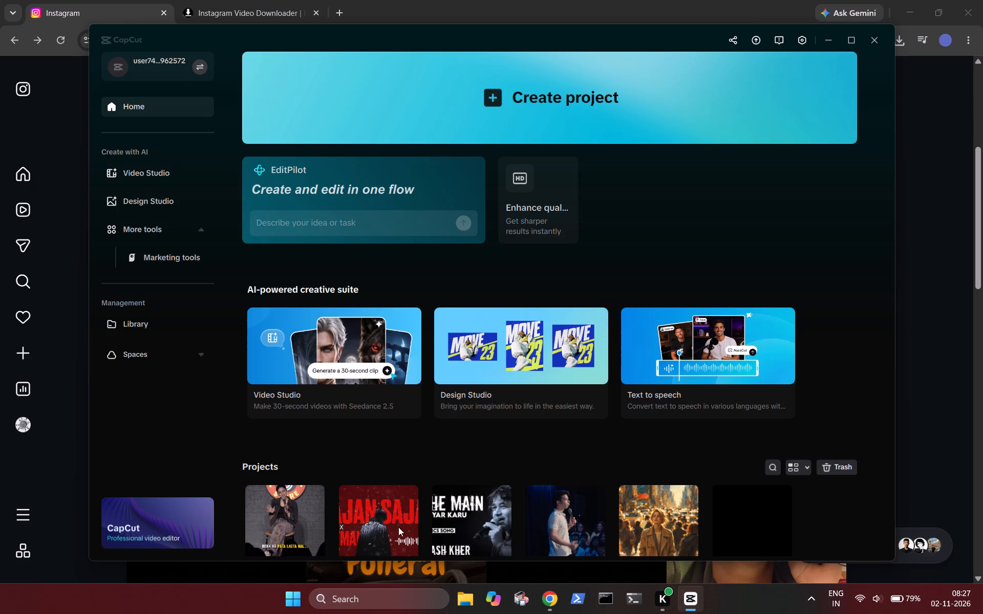
{"action": "left_click", "coordinate": [275, 513]}
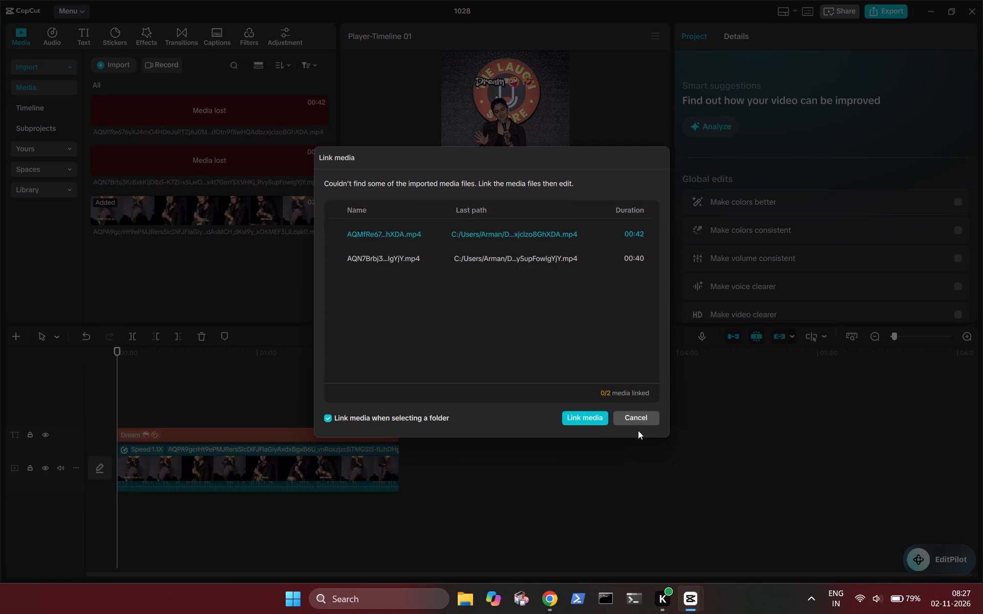
Skip relinking the lost media and import the new "Divorce chahiye" stand-up video from the Downloads folder.
{"action": "left_click", "coordinate": [633, 418]}
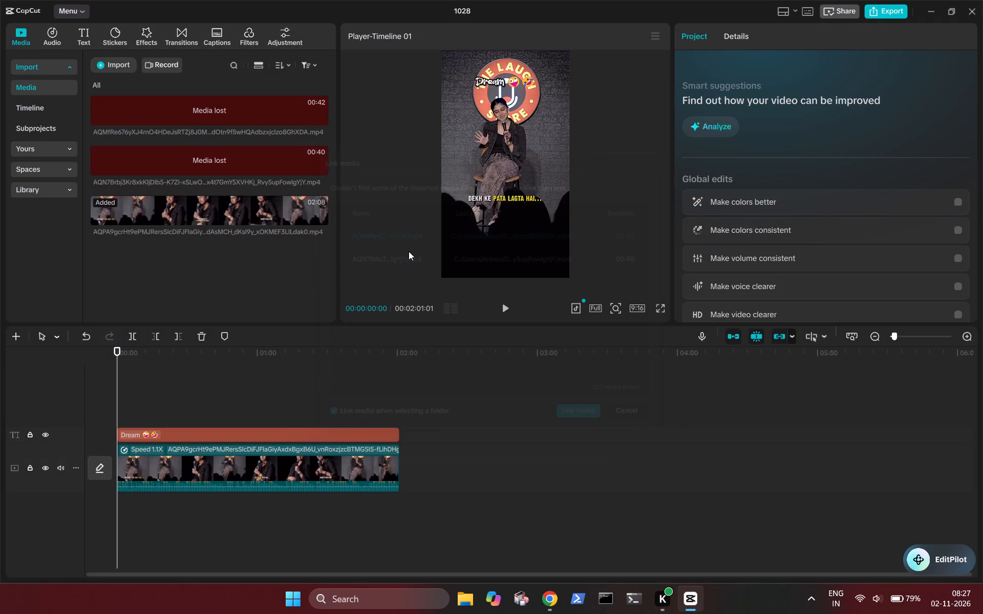
{"action": "left_click", "coordinate": [121, 67]}
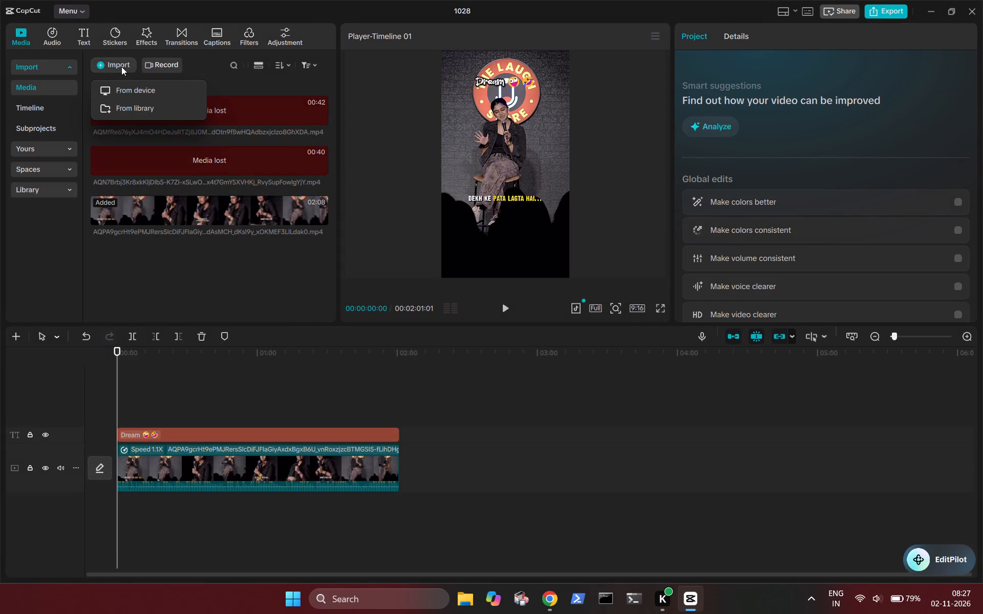
{"action": "left_click", "coordinate": [169, 92]}
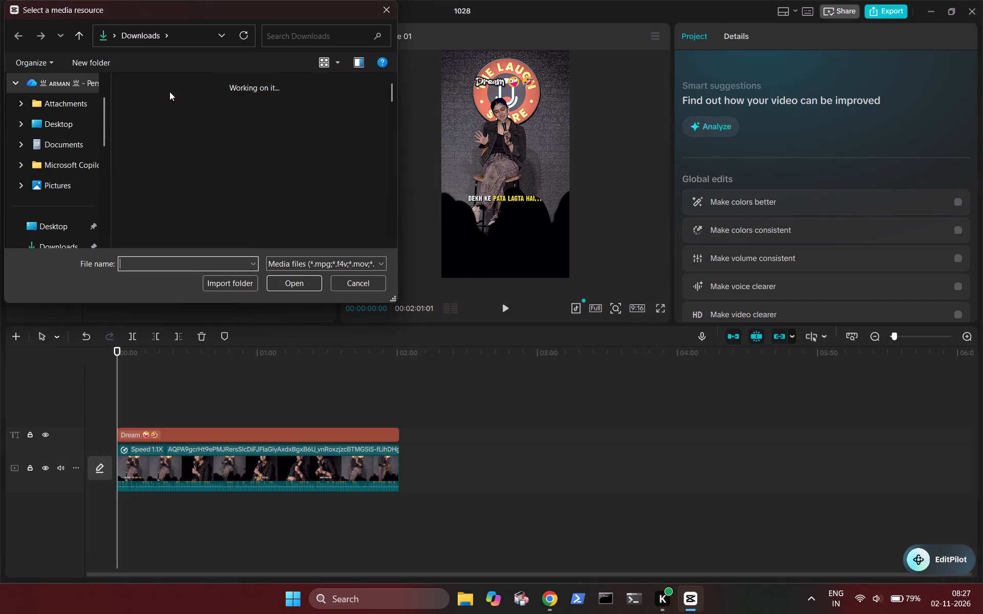
{"action": "left_click", "coordinate": [184, 100]}
{"action": "key", "text": "Return"}
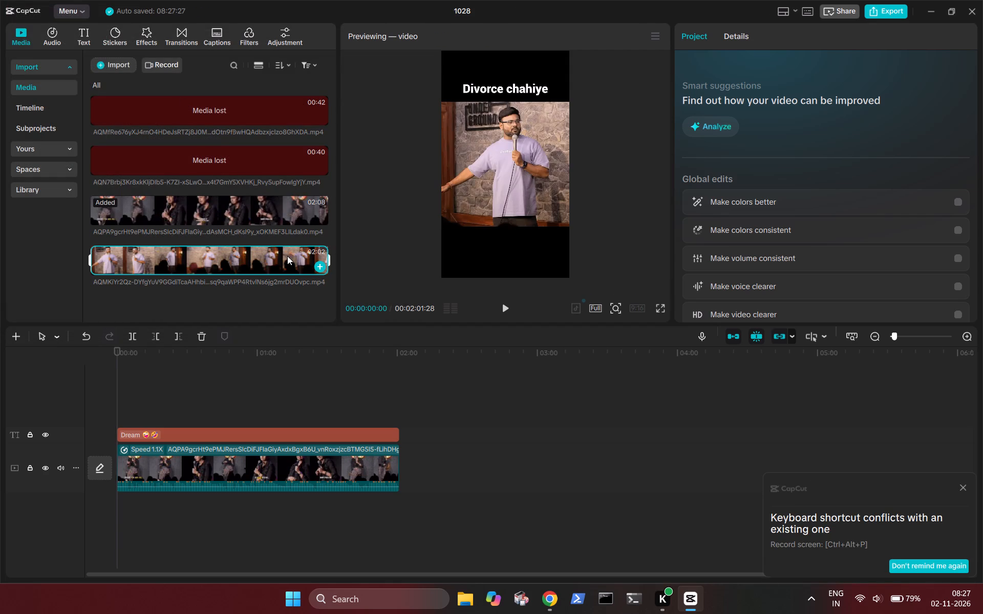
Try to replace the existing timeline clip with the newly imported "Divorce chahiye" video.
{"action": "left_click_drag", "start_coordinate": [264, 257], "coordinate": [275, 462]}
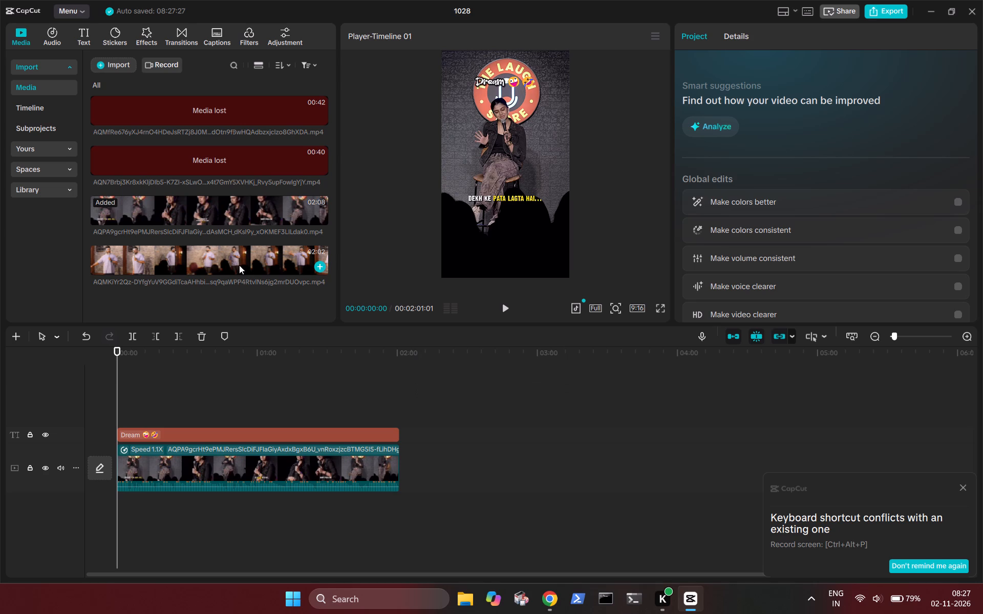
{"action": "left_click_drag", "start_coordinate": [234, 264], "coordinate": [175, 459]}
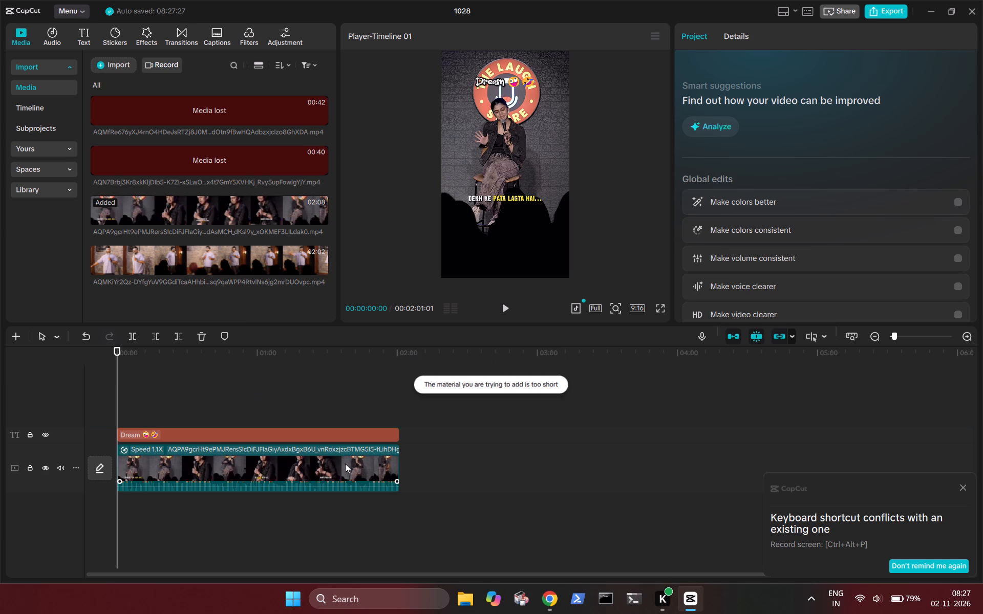
Trim the end of the existing timeline clip so it lasts about 1 min 1 s.
{"action": "left_click_drag", "start_coordinate": [397, 461], "coordinate": [309, 468]}
{"action": "left_click", "coordinate": [382, 469]}
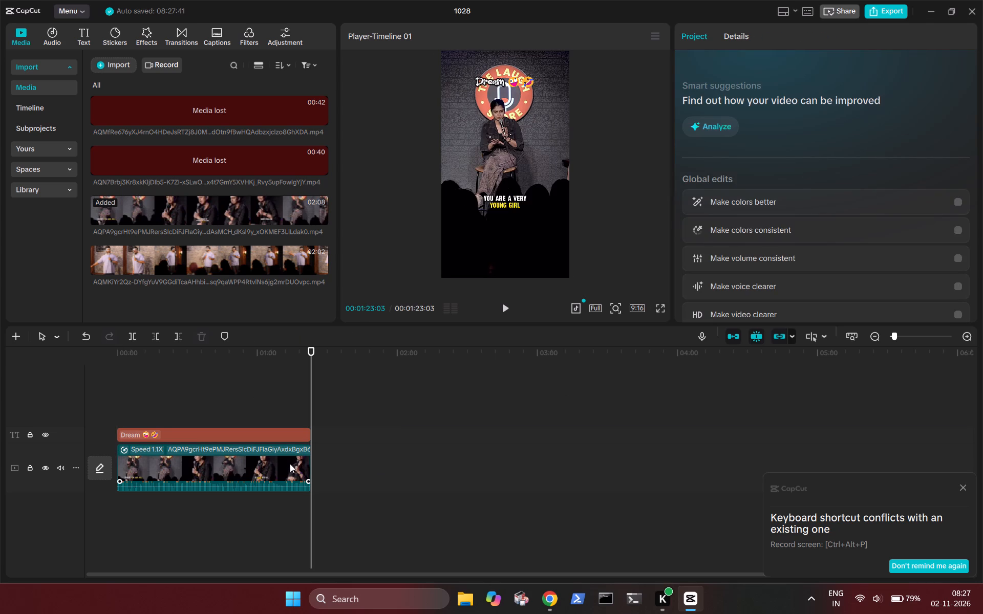
{"action": "left_click", "coordinate": [290, 464]}
{"action": "left_click_drag", "start_coordinate": [311, 462], "coordinate": [258, 451]}
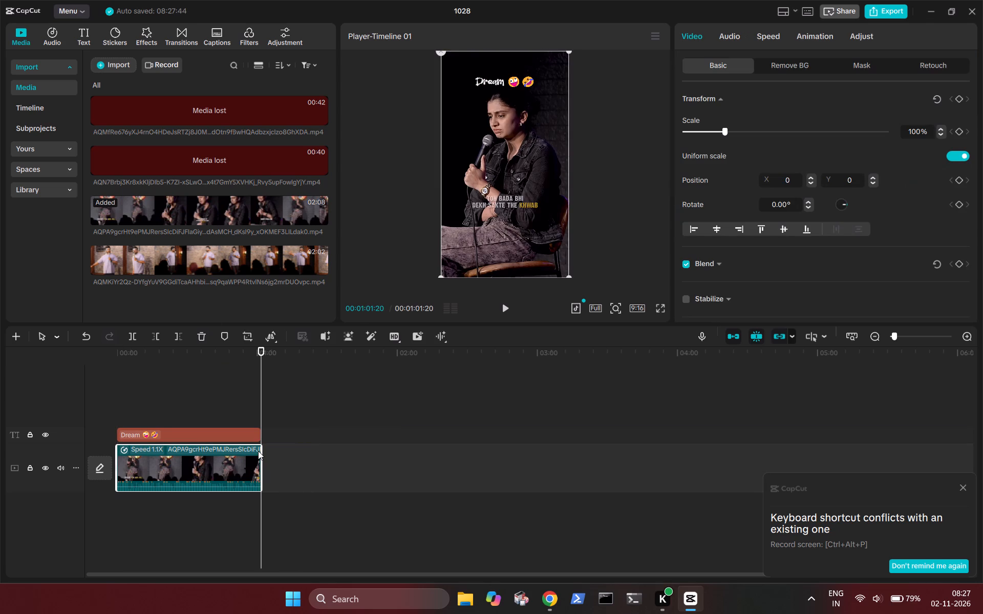
Replace the shortened timeline clip with the imported "Divorce chahiye" video, keeping the original video effect.
{"action": "left_click_drag", "start_coordinate": [245, 260], "coordinate": [198, 457]}
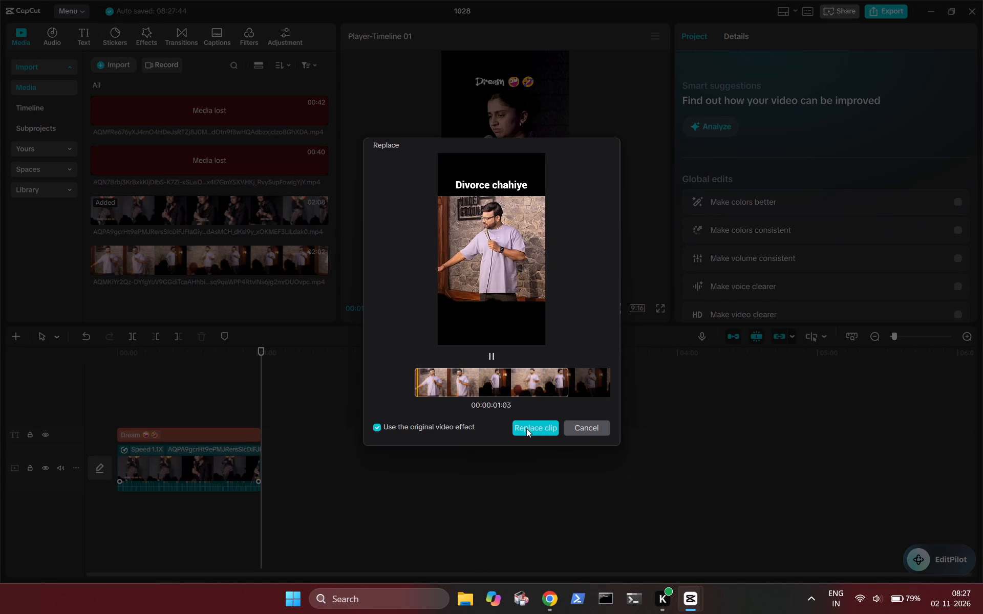
{"action": "left_click", "coordinate": [526, 428]}
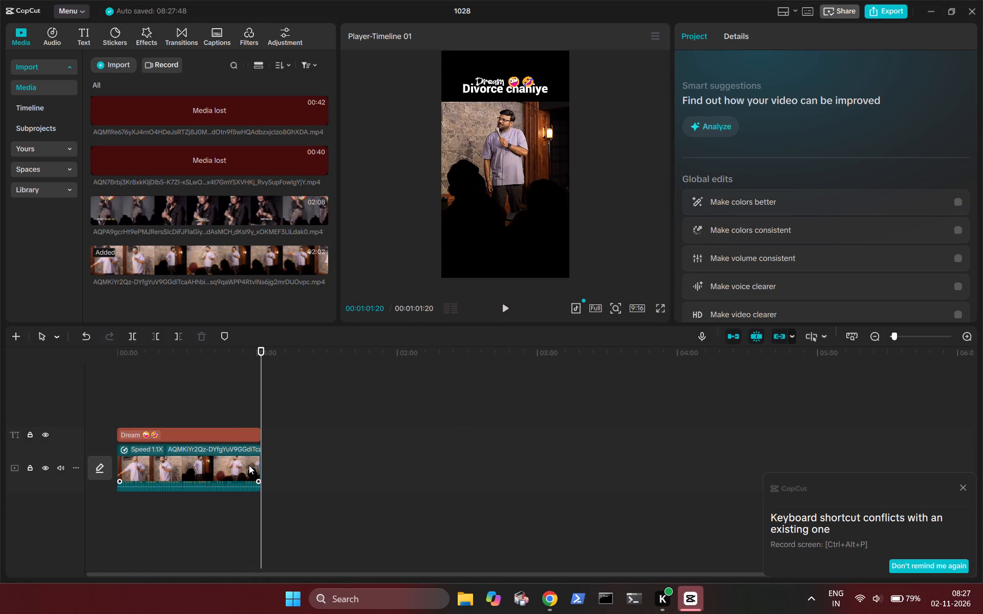
Extend the end of the replaced clip to its full length of about 1 min 56 s.
{"action": "left_click", "coordinate": [249, 465]}
{"action": "left_click_drag", "start_coordinate": [262, 463], "coordinate": [642, 454]}
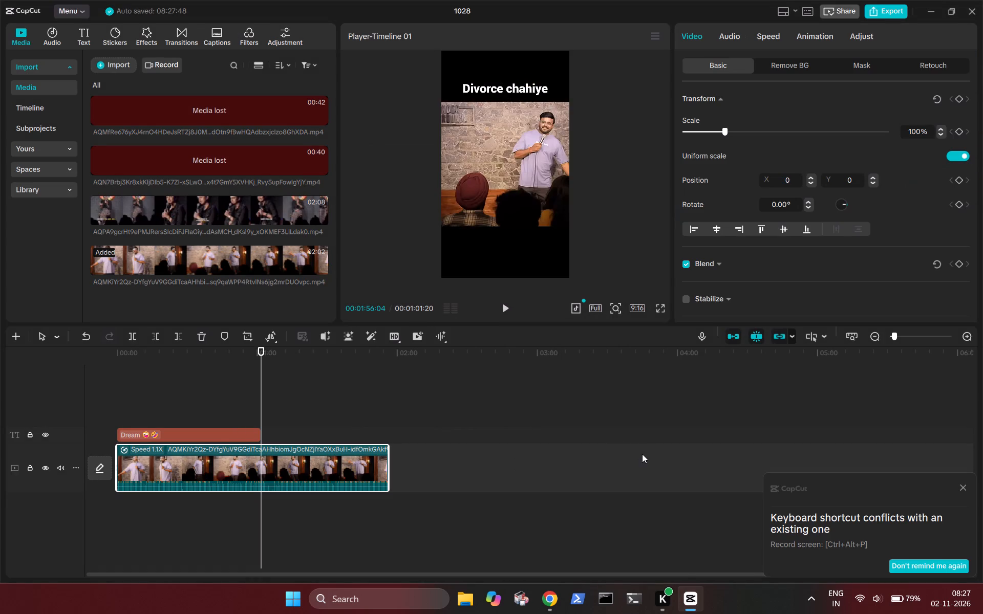
Delete the "Dream" text overlay from the timeline.
{"action": "left_click", "coordinate": [217, 432]}
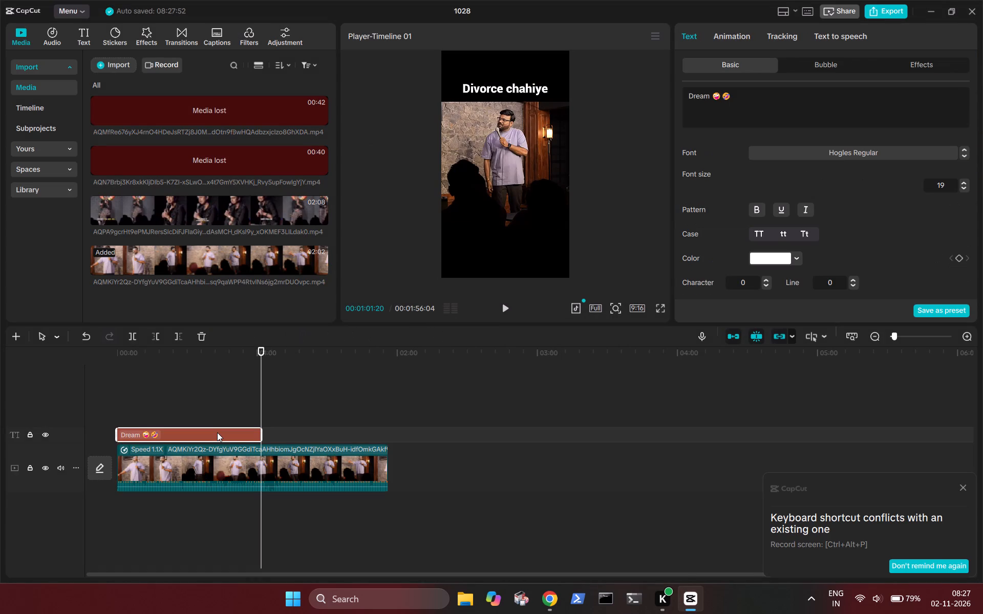
{"action": "key", "text": "BackSpace"}
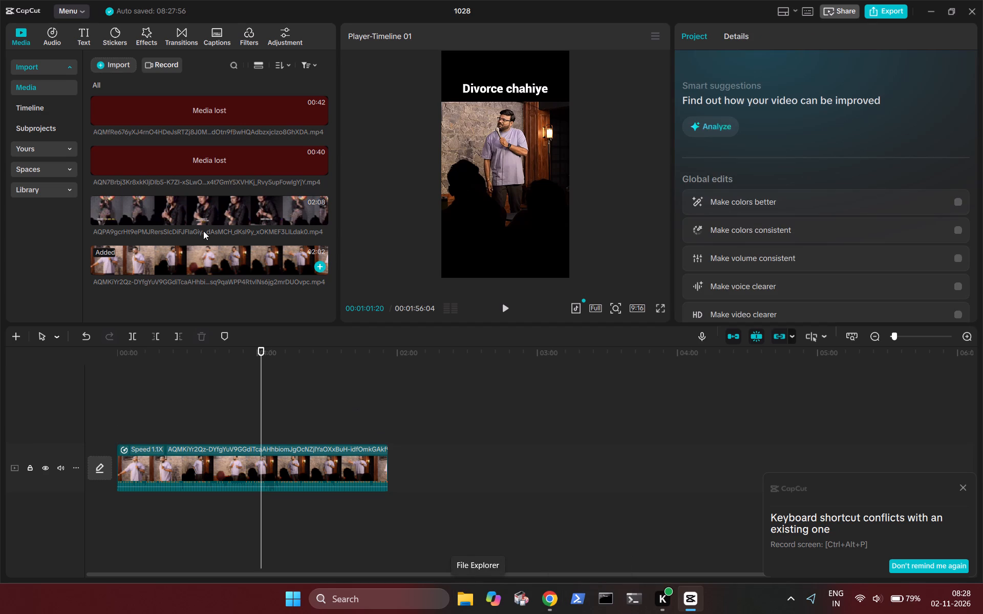
Return the playhead to the start of the timeline and reload the filter library.
{"action": "left_click_drag", "start_coordinate": [265, 386], "coordinate": [116, 378]}
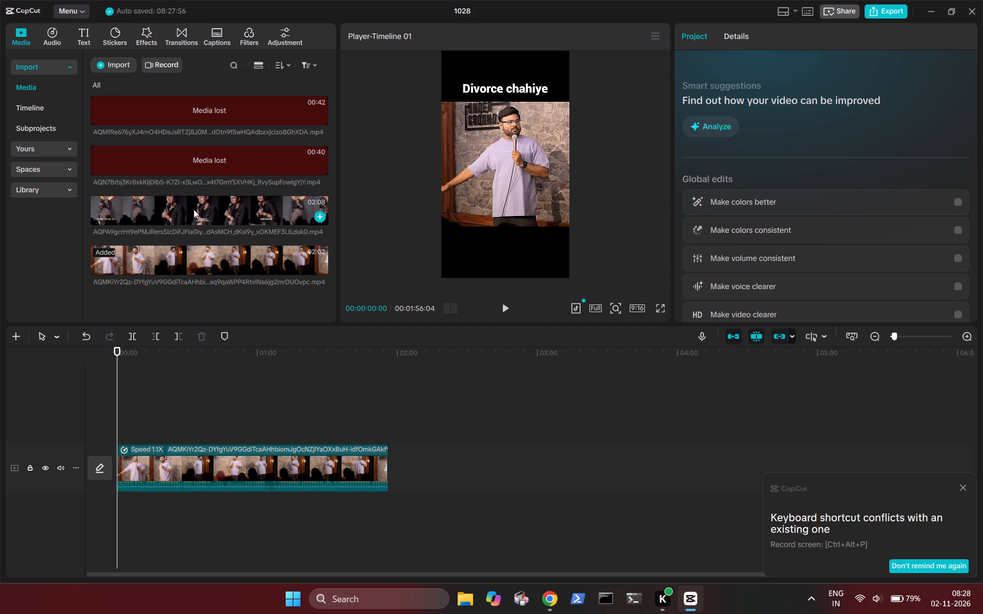
{"action": "scroll", "coordinate": [194, 209], "scroll_direction": "down", "scroll_amount": 2}
{"action": "left_click", "coordinate": [246, 40]}
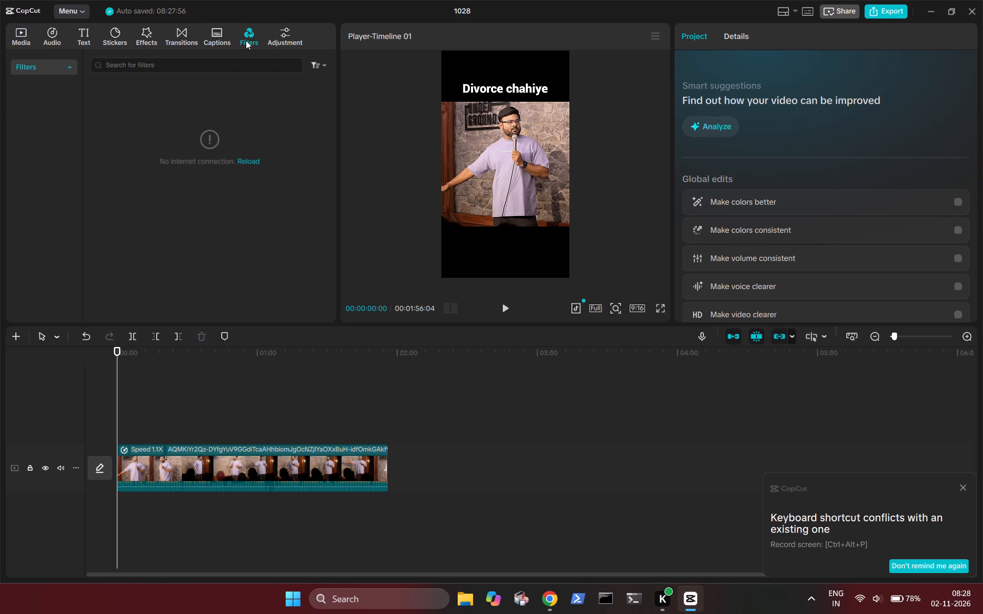
{"action": "left_click", "coordinate": [253, 159]}
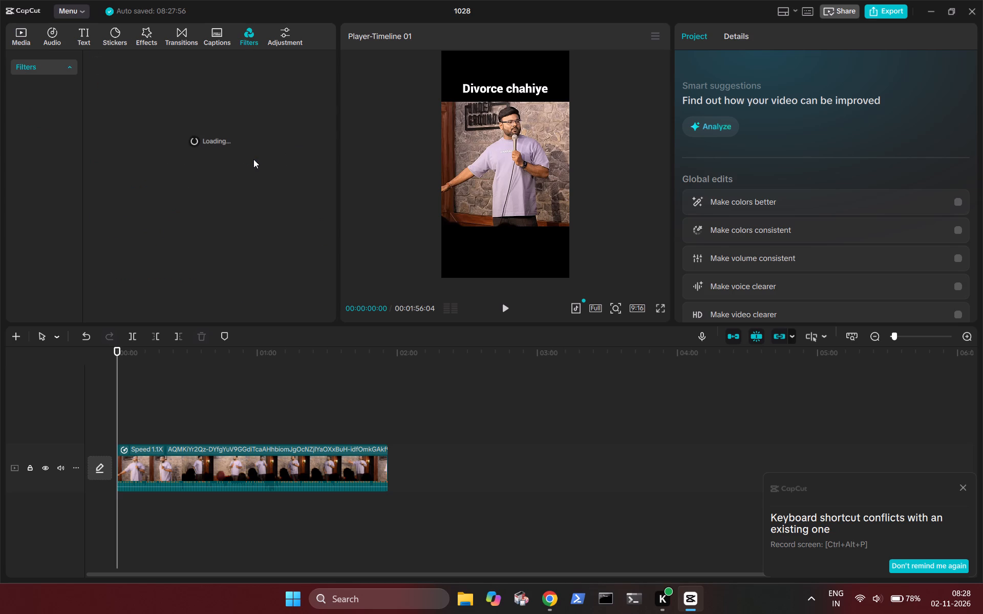
Play the timeline from the start to preview the new clip.
{"action": "key", "text": "space"}
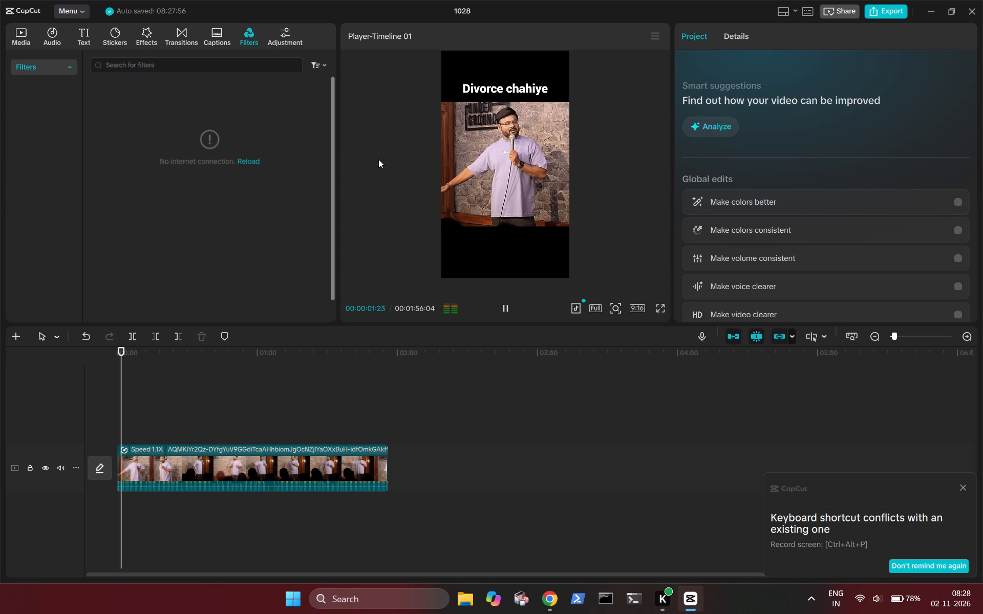
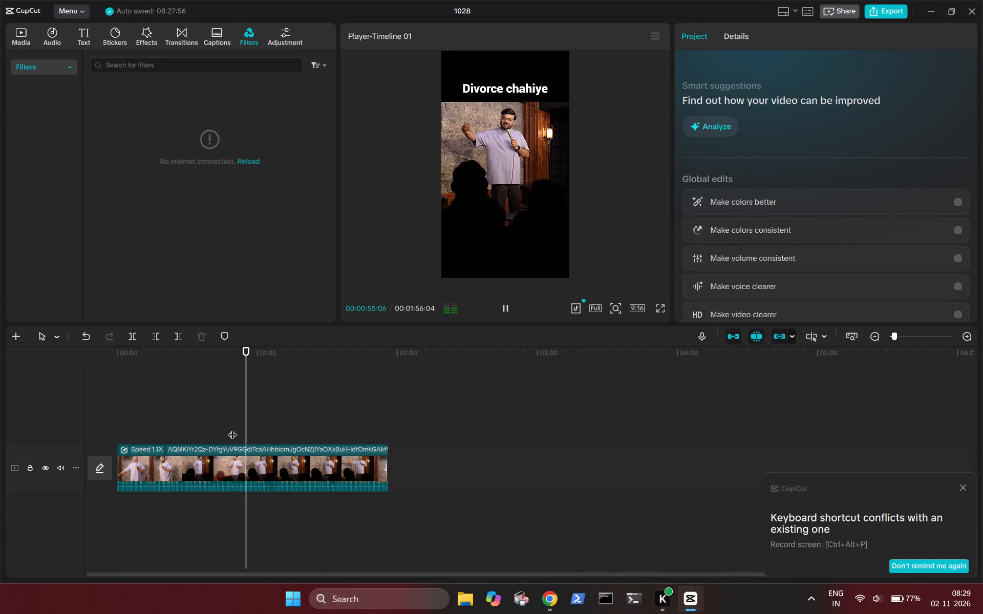
Locate the cut point at about 53 seconds and trim away the rest of the clip after it.
{"action": "key", "text": "space"}
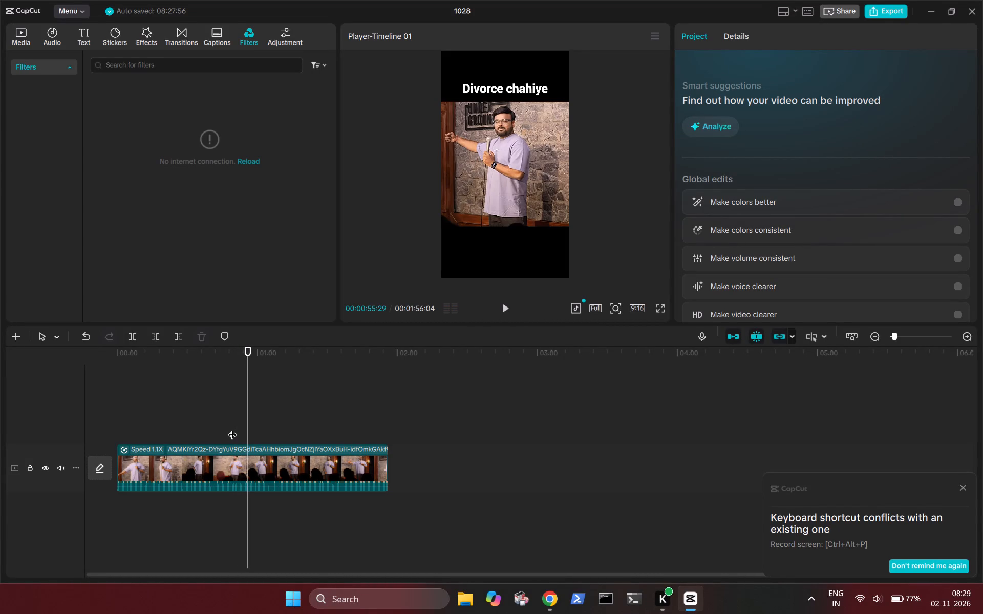
{"action": "key", "text": "space"}
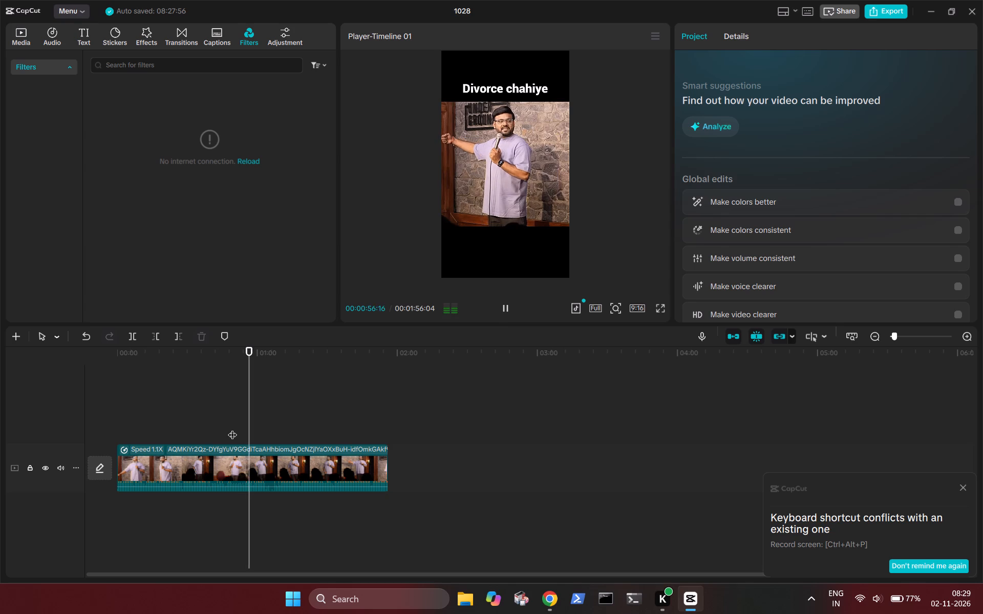
{"action": "key", "text": "space"}
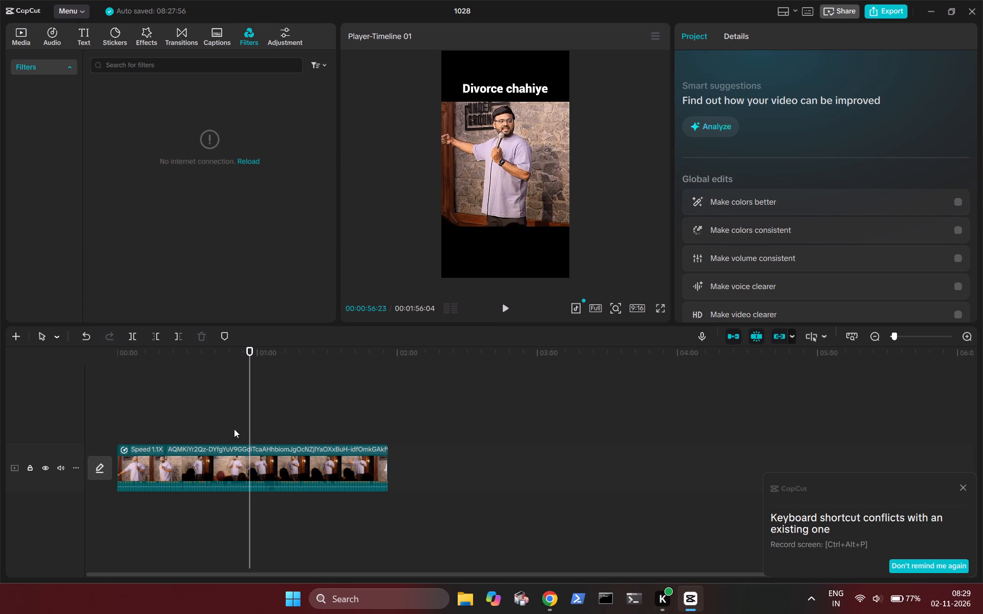
{"action": "left_click", "coordinate": [244, 431]}
{"action": "key", "text": "space"}
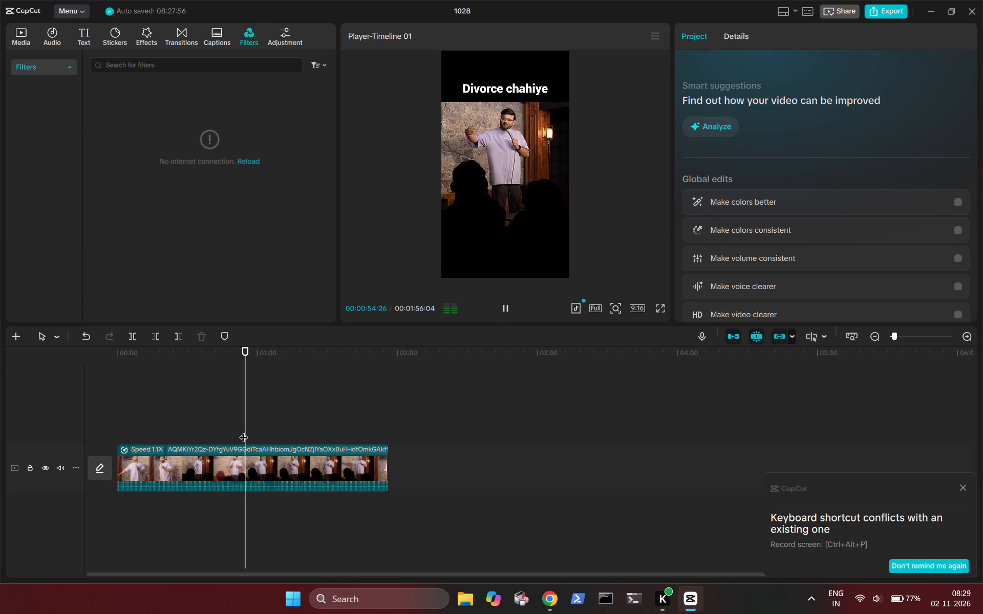
{"action": "key", "text": "space"}
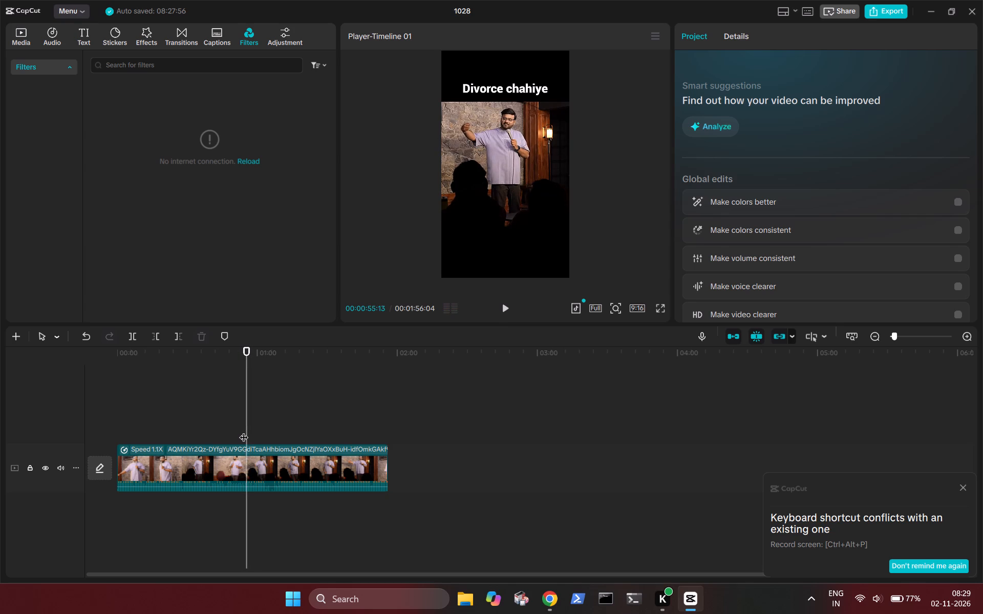
{"action": "left_click", "coordinate": [242, 429]}
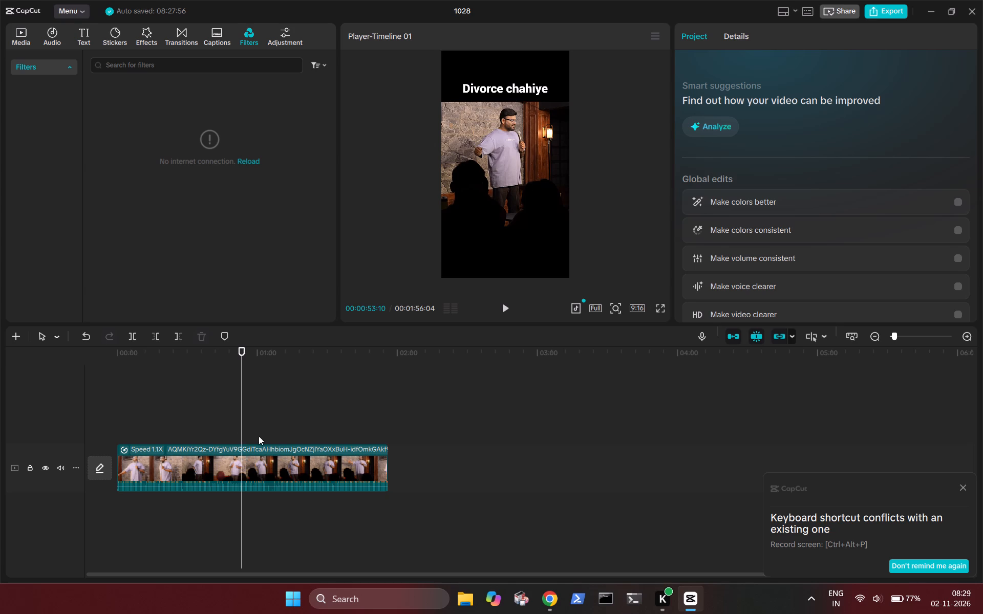
{"action": "left_click", "coordinate": [269, 459]}
{"action": "key", "text": "w"}
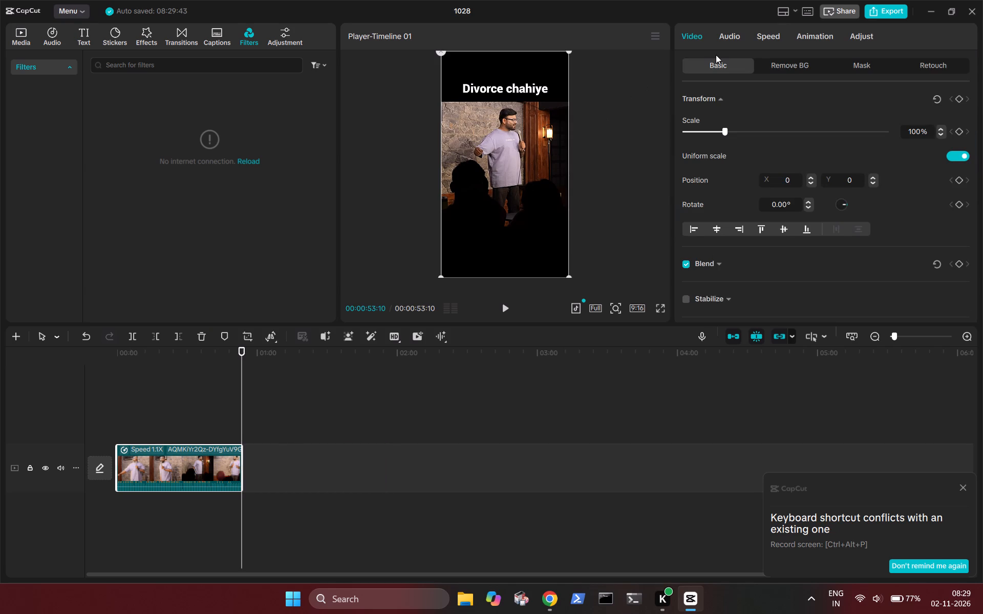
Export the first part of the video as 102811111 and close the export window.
{"action": "left_click", "coordinate": [886, 9]}
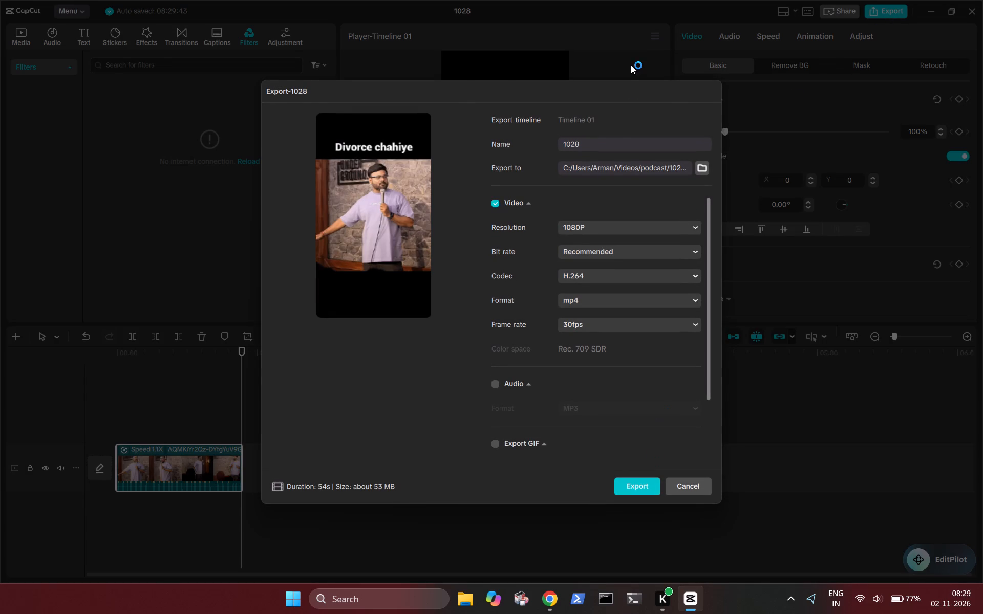
{"action": "left_click", "coordinate": [610, 141]}
{"action": "type", "text": "11111"}
{"action": "left_click", "coordinate": [638, 480]}
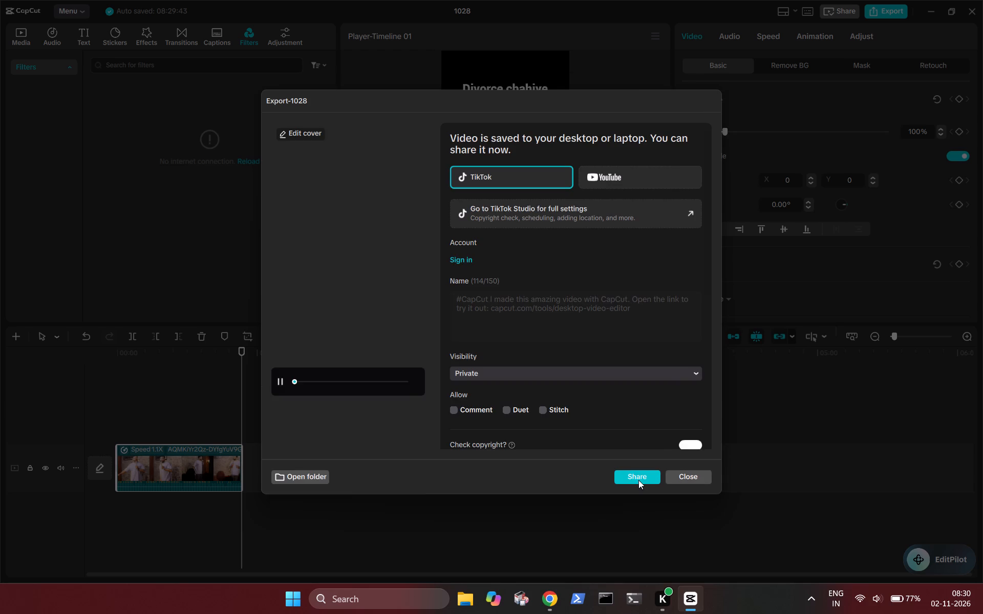
{"action": "left_click", "coordinate": [682, 476]}
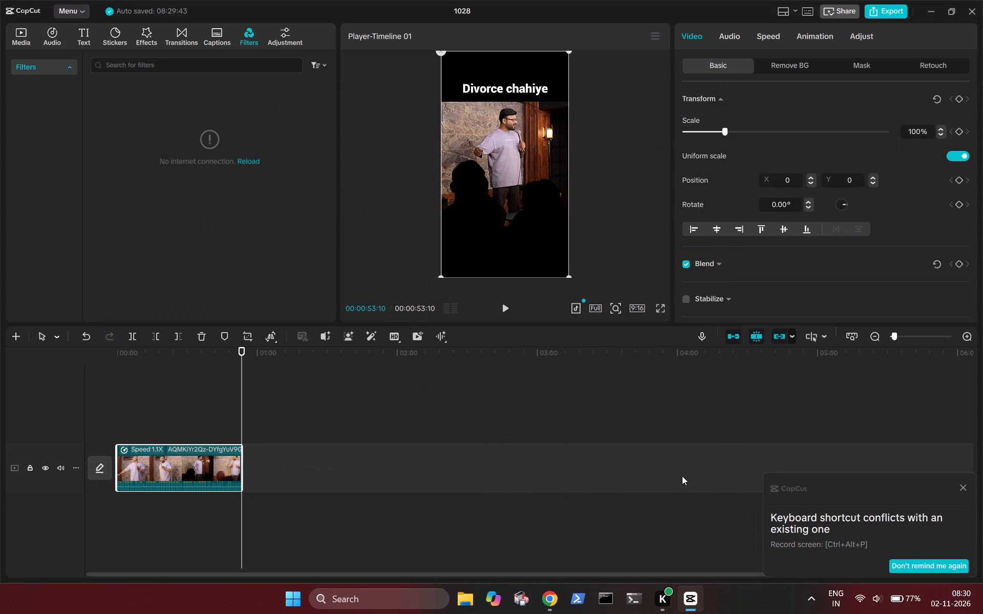
Undo the end trim and remove everything before the 53-second cut point instead, keeping the second part.
{"action": "key", "text": "ctrl+z"}
{"action": "key", "text": "q"}
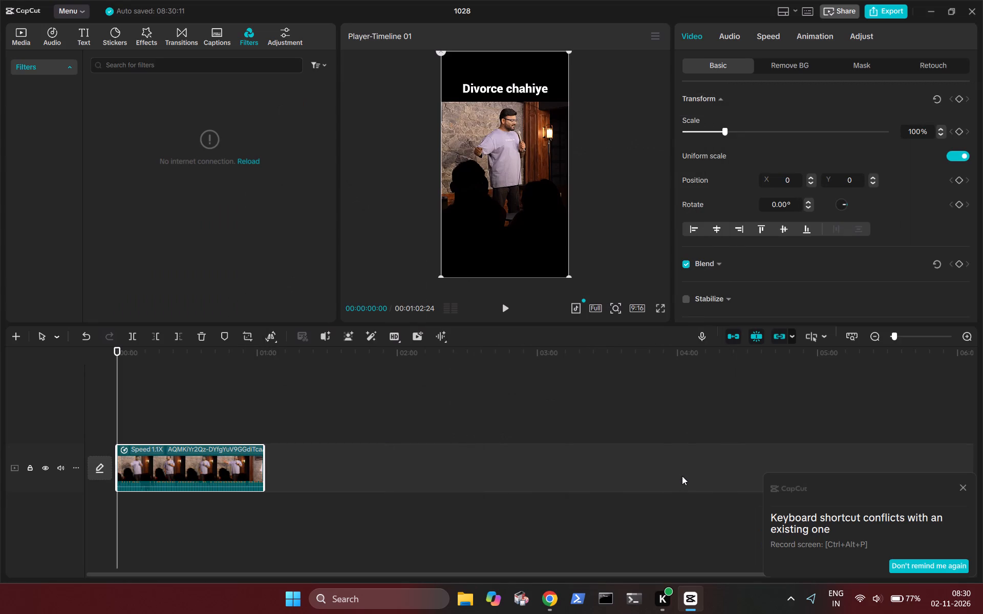
Find the second part's proper opening and trim about the first 2 seconds off its start.
{"action": "key", "text": "space"}
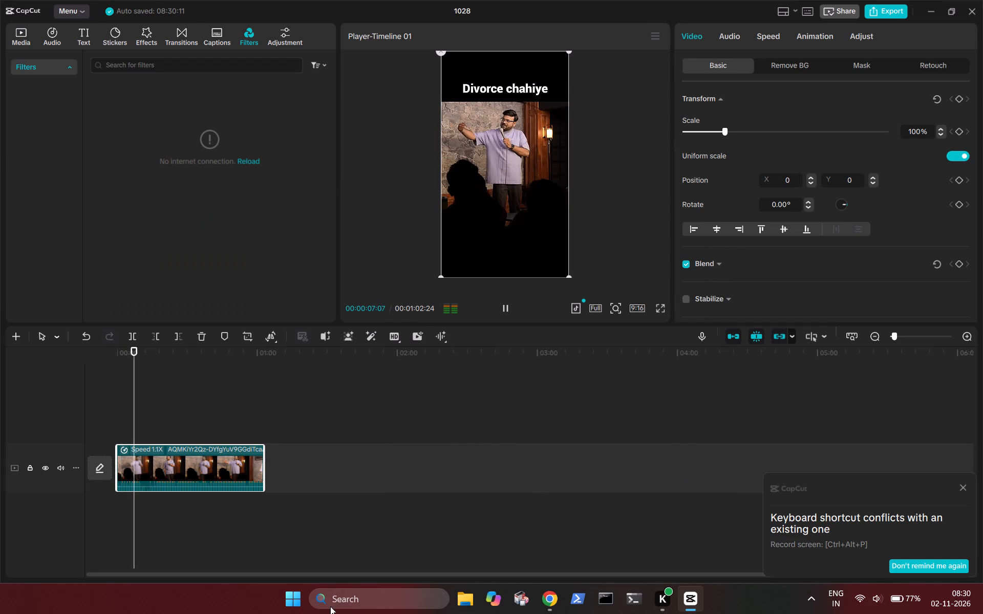
{"action": "left_click", "coordinate": [124, 435]}
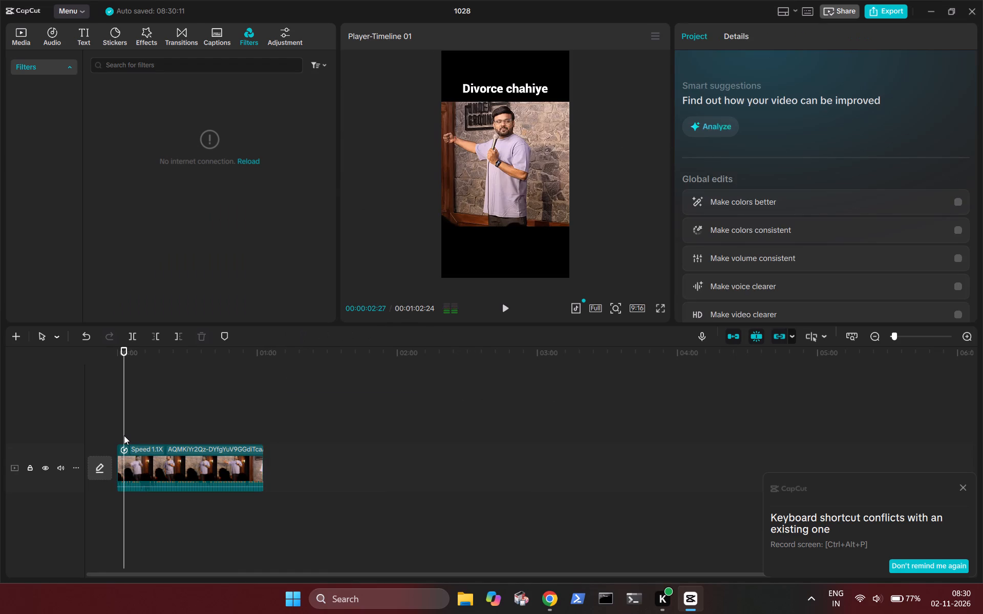
{"action": "key", "text": "space"}
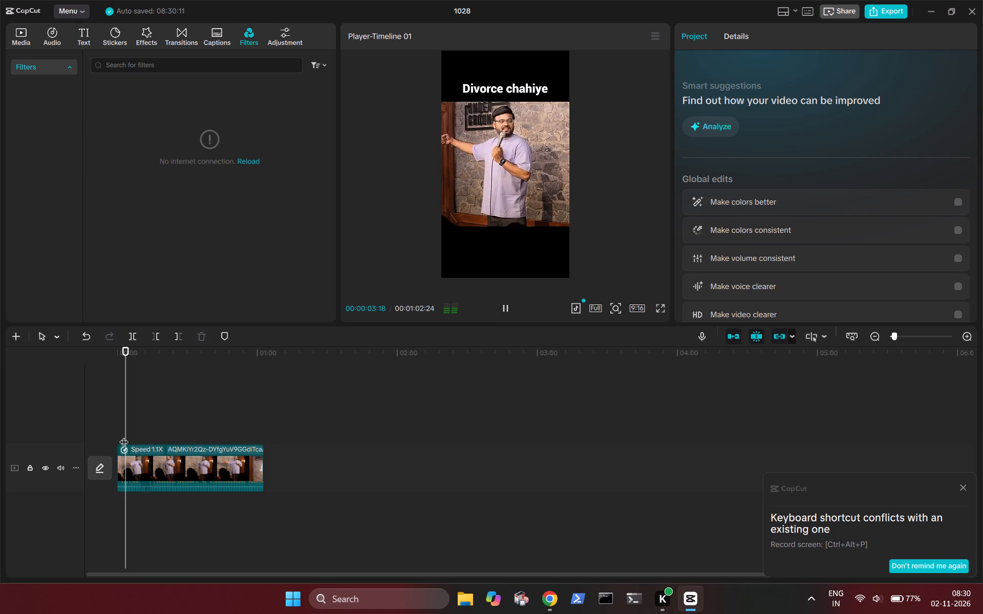
{"action": "key", "text": "space"}
{"action": "key", "text": "Left"}
{"action": "key", "text": "Left"}
{"action": "key", "text": "Left"}
{"action": "key", "text": "Left"}
{"action": "key", "text": "Left"}
{"action": "key", "text": "Left"}
{"action": "key", "text": "Left"}
{"action": "key", "text": "Left"}
{"action": "key", "text": "Left"}
{"action": "key", "text": "Left"}
{"action": "key", "text": "Left"}
{"action": "key", "text": "Left"}
{"action": "key", "text": "Left"}
{"action": "key", "text": "Left"}
{"action": "key", "text": "Left"}
{"action": "key", "text": "Left"}
{"action": "key", "text": "Left"}
{"action": "key", "text": "Left"}
{"action": "key", "text": "Left"}
{"action": "key", "text": "Left"}
{"action": "key", "text": "Left"}
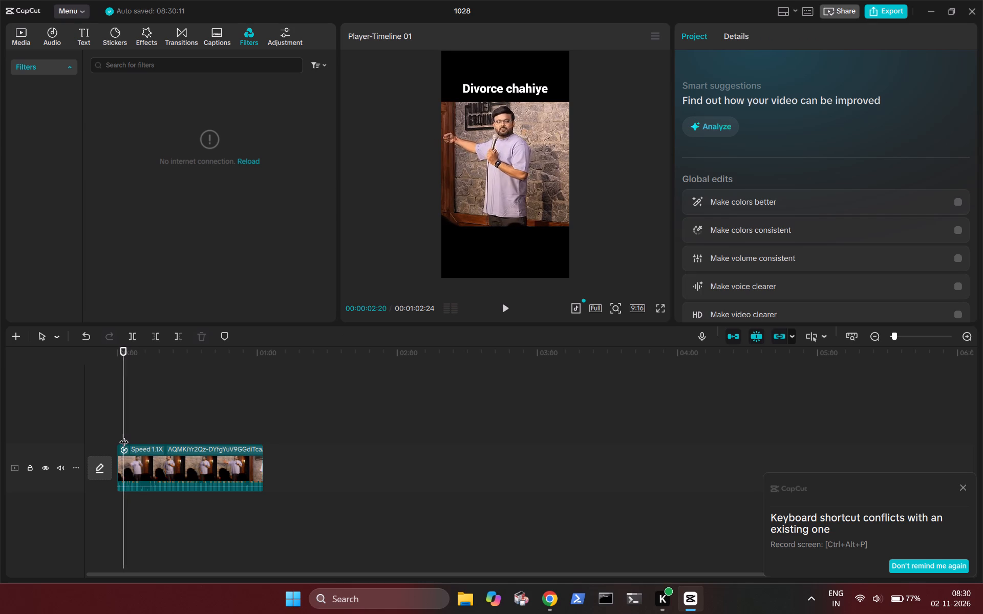
{"action": "key", "text": "space"}
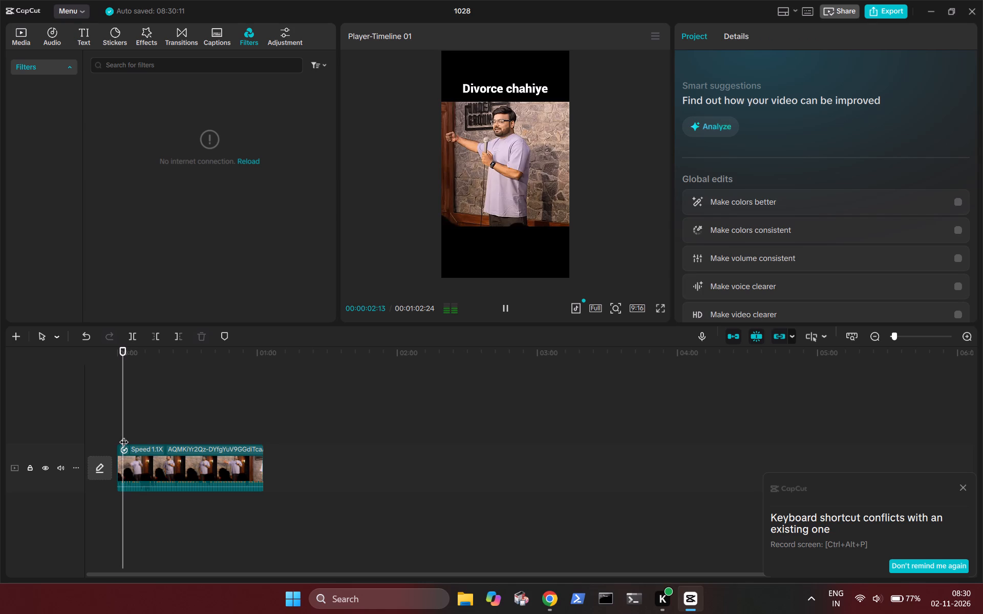
{"action": "key", "text": "space"}
{"action": "key", "text": "Left"}
{"action": "key", "text": "Left"}
{"action": "key", "text": "Left"}
{"action": "key", "text": "Left"}
{"action": "key", "text": "Left"}
{"action": "key", "text": "Left"}
{"action": "key", "text": "Left"}
{"action": "key", "text": "Left"}
{"action": "key", "text": "Left"}
{"action": "key", "text": "Left"}
{"action": "key", "text": "Left"}
{"action": "key", "text": "Left"}
{"action": "key", "text": "Left"}
{"action": "key", "text": "Left"}
{"action": "key", "text": "Left"}
{"action": "key", "text": "Left"}
{"action": "key", "text": "Left"}
{"action": "key", "text": "Left"}
{"action": "key", "text": "Left"}
{"action": "key", "text": "Left"}
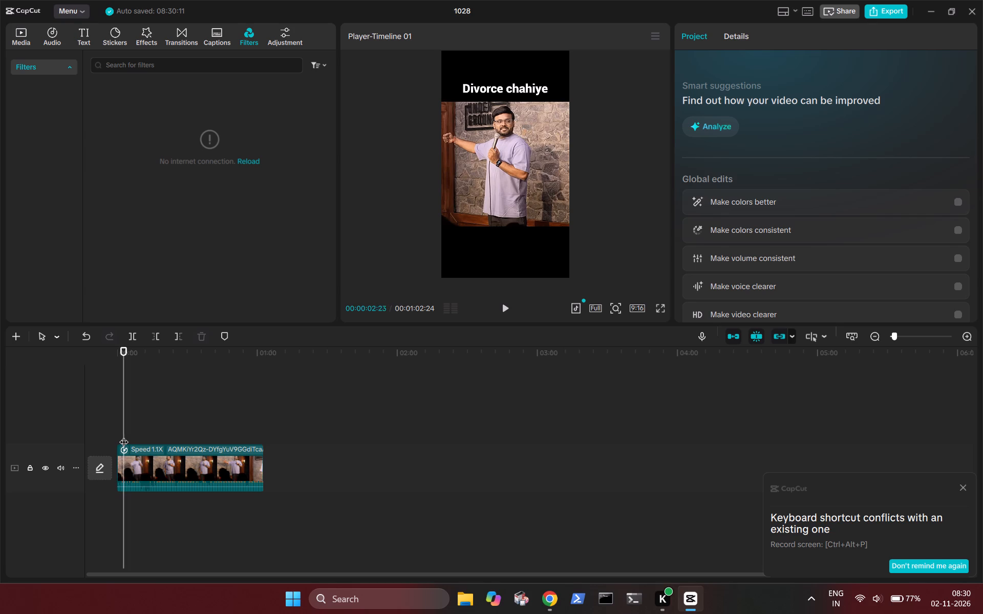
{"action": "left_click", "coordinate": [136, 448]}
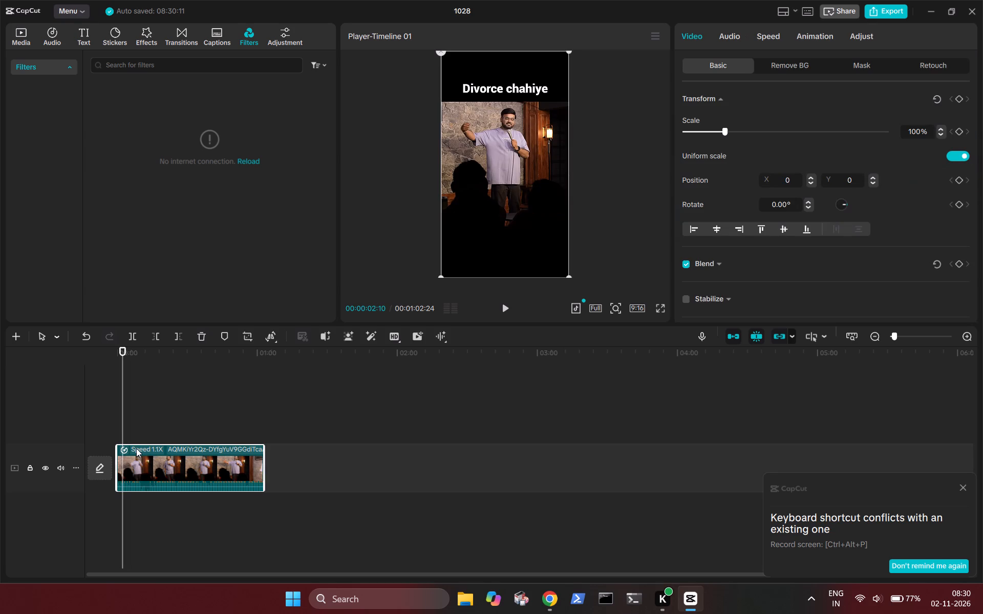
{"action": "type", "text": "q"}
Set the second part's playback speed to 1.15x and play it to check.
{"action": "key", "text": "space"}
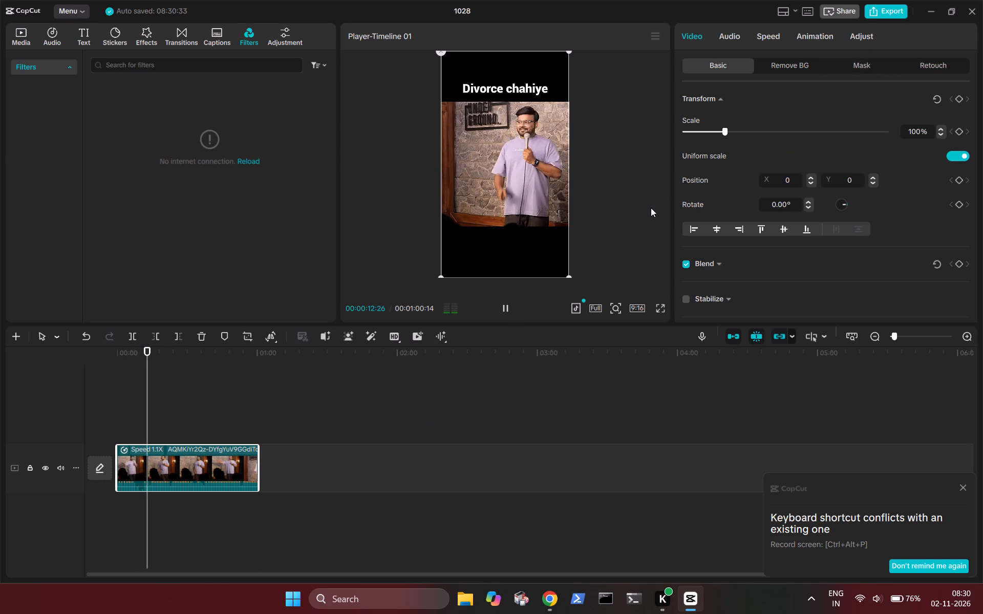
{"action": "left_click", "coordinate": [776, 36]}
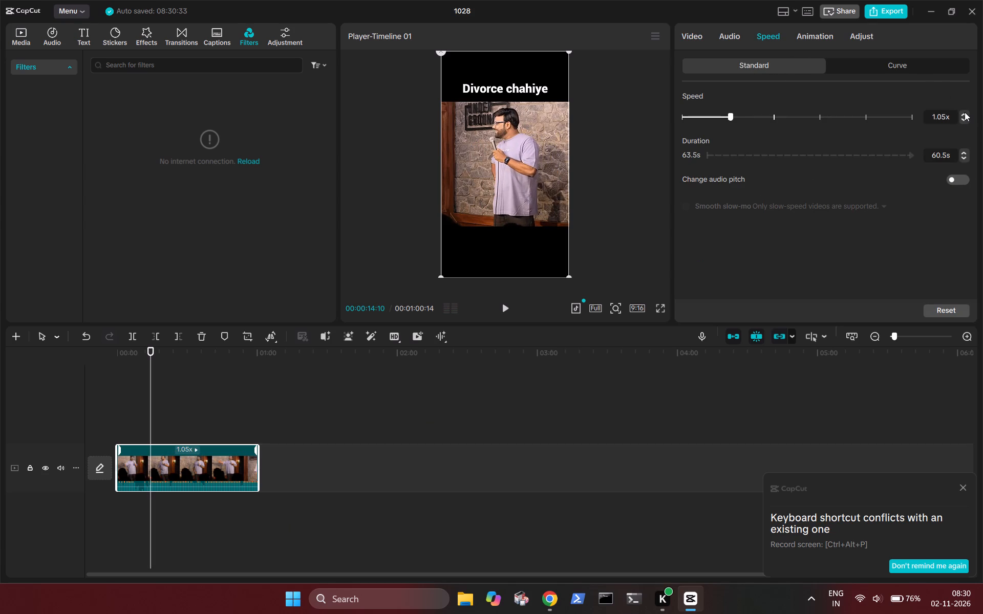
{"action": "left_click", "coordinate": [965, 112]}
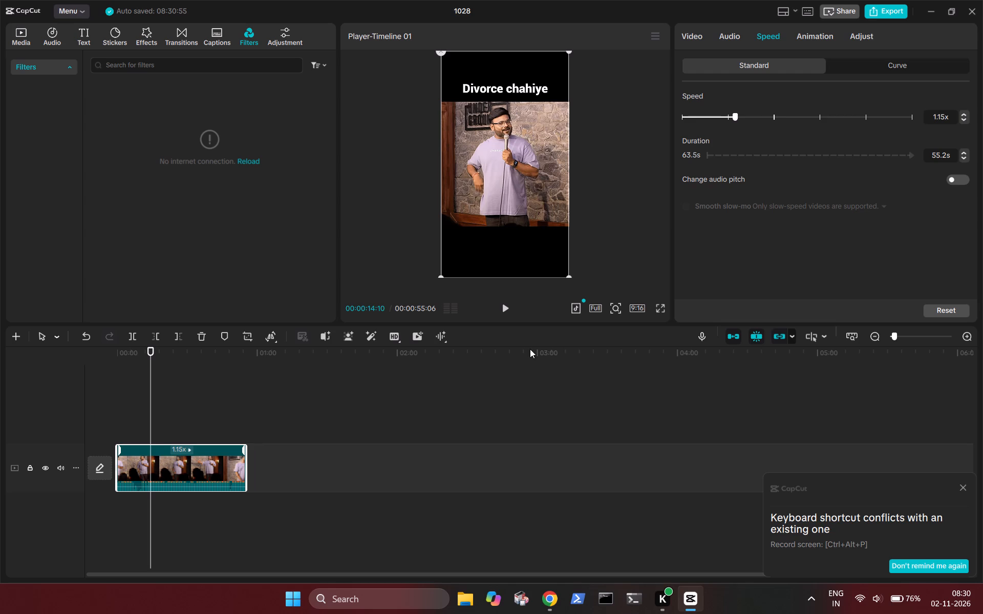
{"action": "key", "text": "space"}
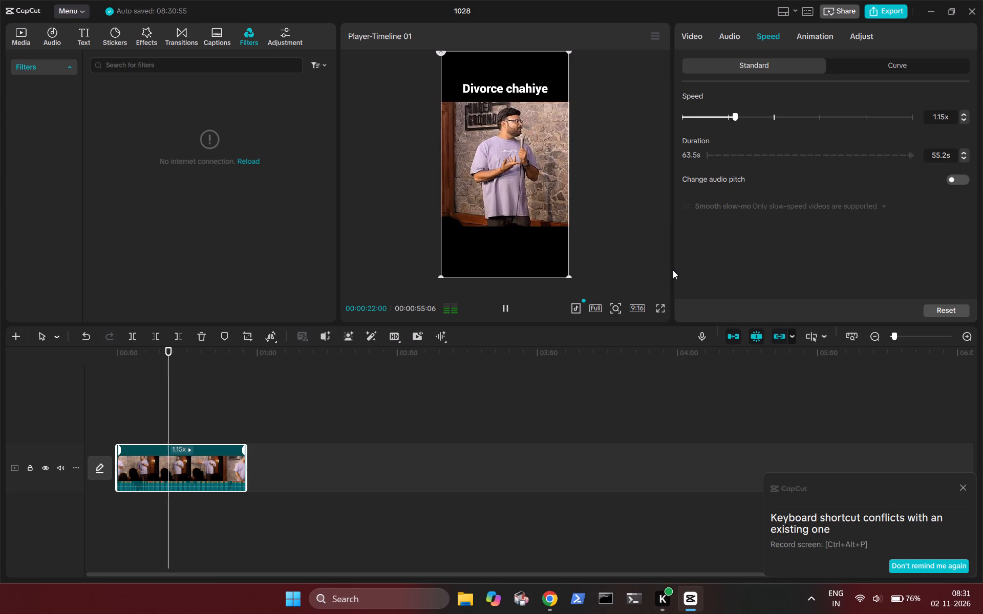
Export the sped-up second part of the clip.
{"action": "left_click", "coordinate": [885, 11]}
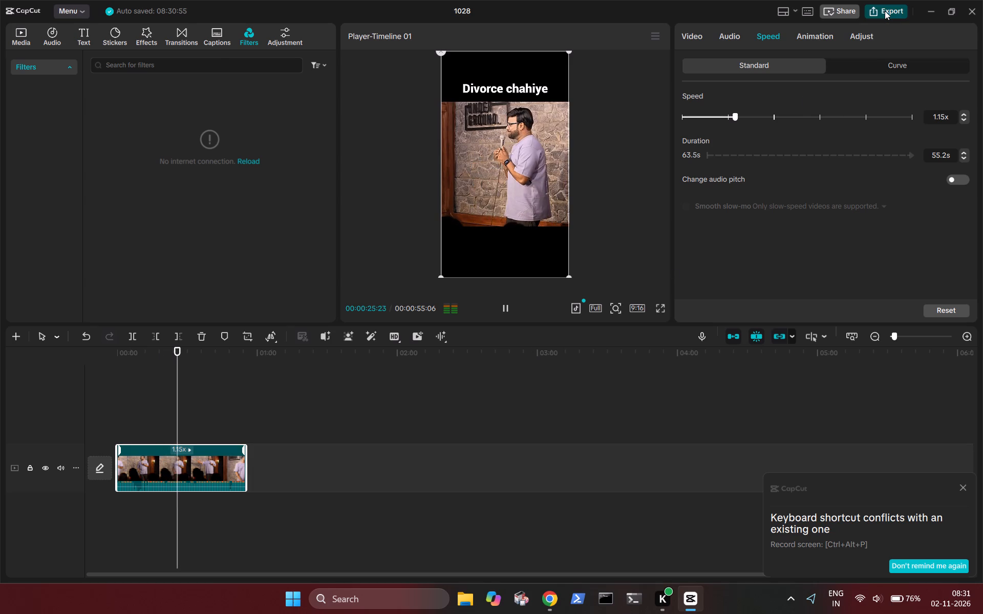
{"action": "left_click", "coordinate": [659, 140]}
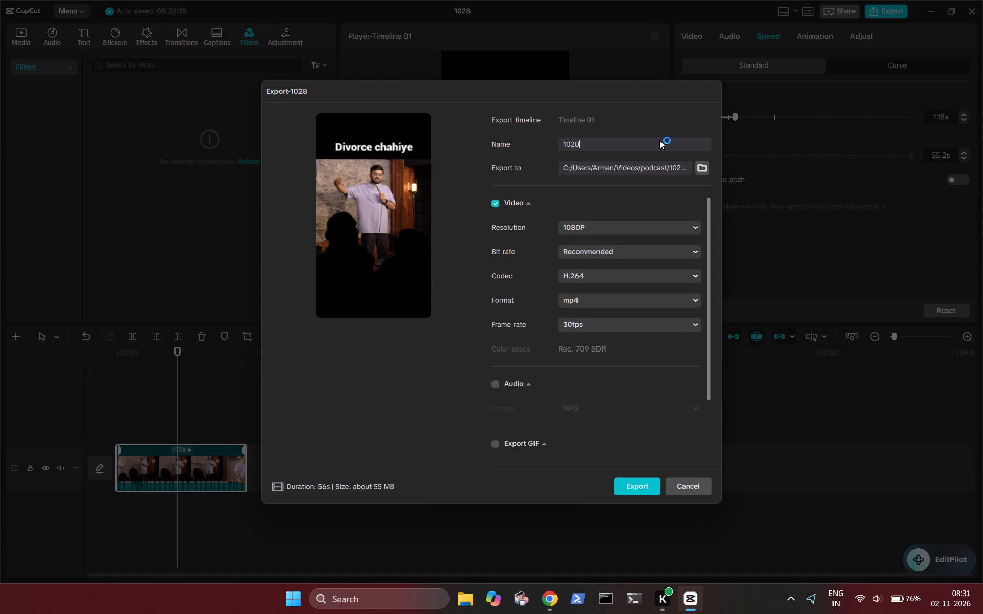
Append 2222 to the export file name and export the sped-up clip as a video.
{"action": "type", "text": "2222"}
{"action": "left_click", "coordinate": [630, 489]}
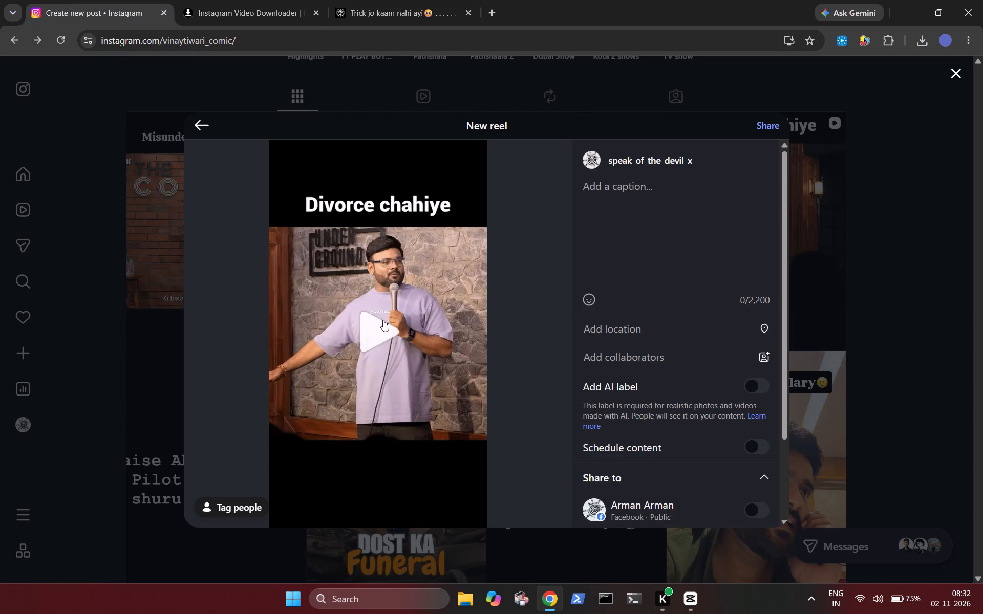
Paste the copied caption text with its hashtags into the new reel's caption.
{"action": "left_click", "coordinate": [663, 183]}
{"action": "key", "text": "ctrl+v"}
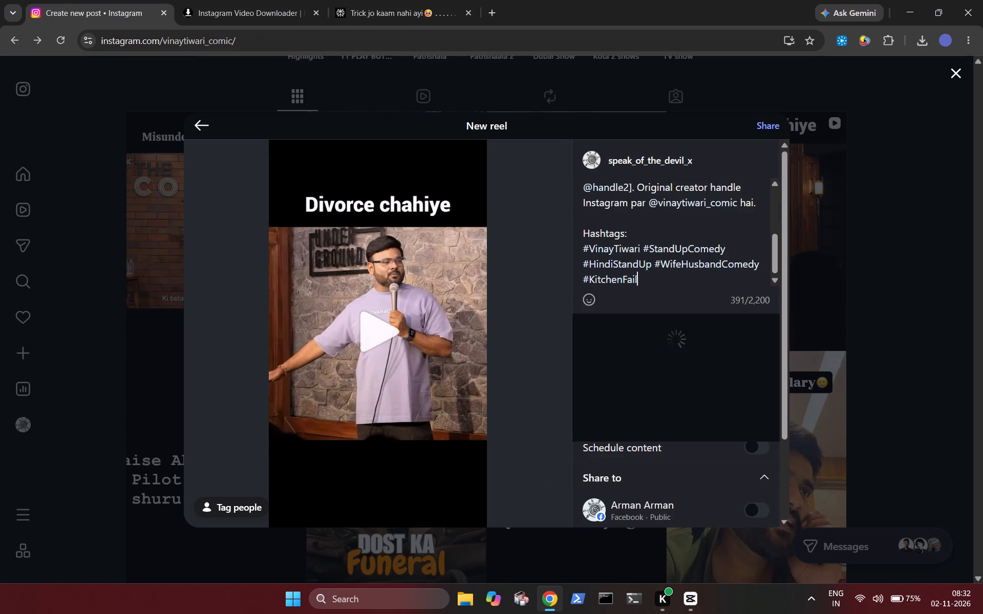
Delete the whole "Required tags/mentions" paragraph from the caption, keeping one blank line before the Hashtags section.
{"action": "scroll", "coordinate": [685, 226], "scroll_direction": "up", "scroll_amount": 1}
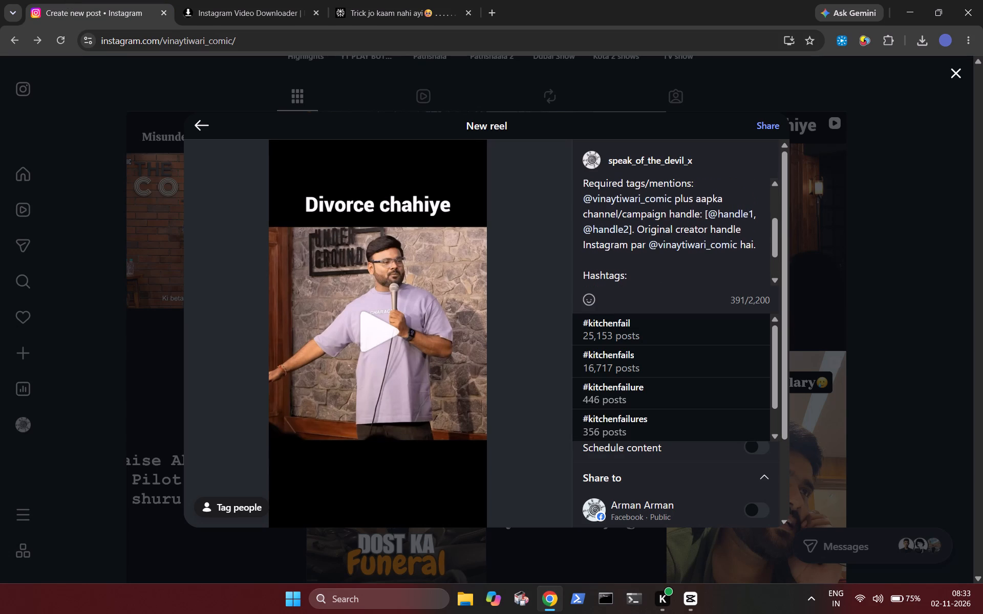
{"action": "left_click_drag", "start_coordinate": [758, 247], "coordinate": [590, 270]}
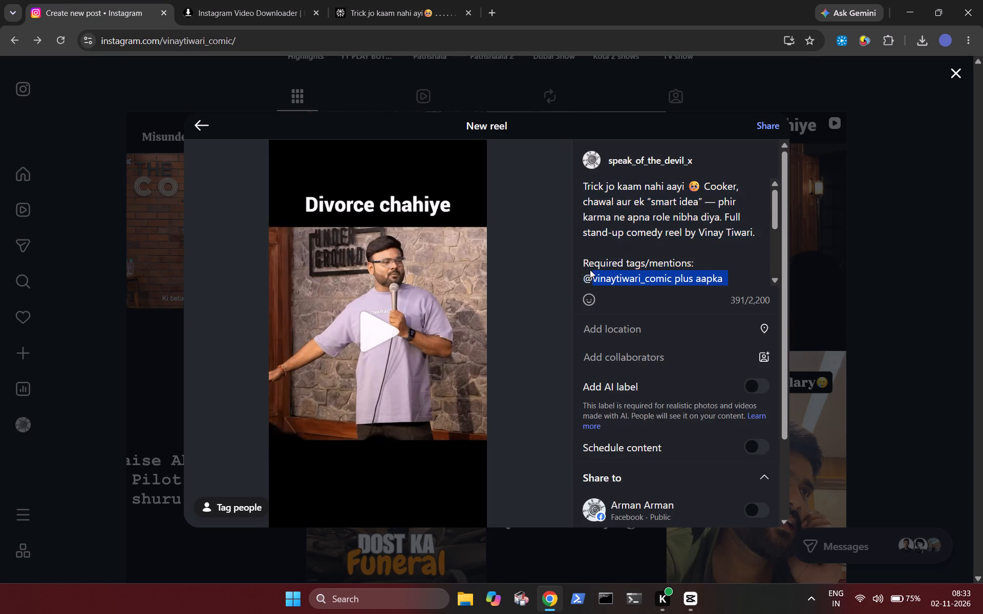
{"action": "left_click_drag", "start_coordinate": [590, 270], "coordinate": [583, 262]}
{"action": "key", "text": "BackSpace"}
{"action": "key", "text": "BackSpace"}
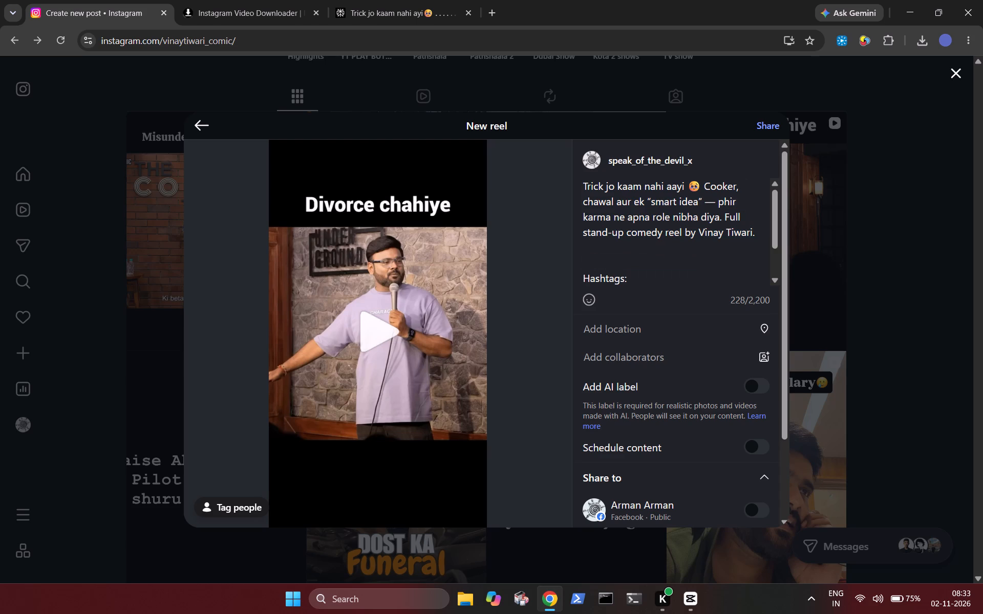
{"action": "key", "text": "BackSpace"}
{"action": "scroll", "coordinate": [583, 262], "scroll_direction": "down", "scroll_amount": 1}
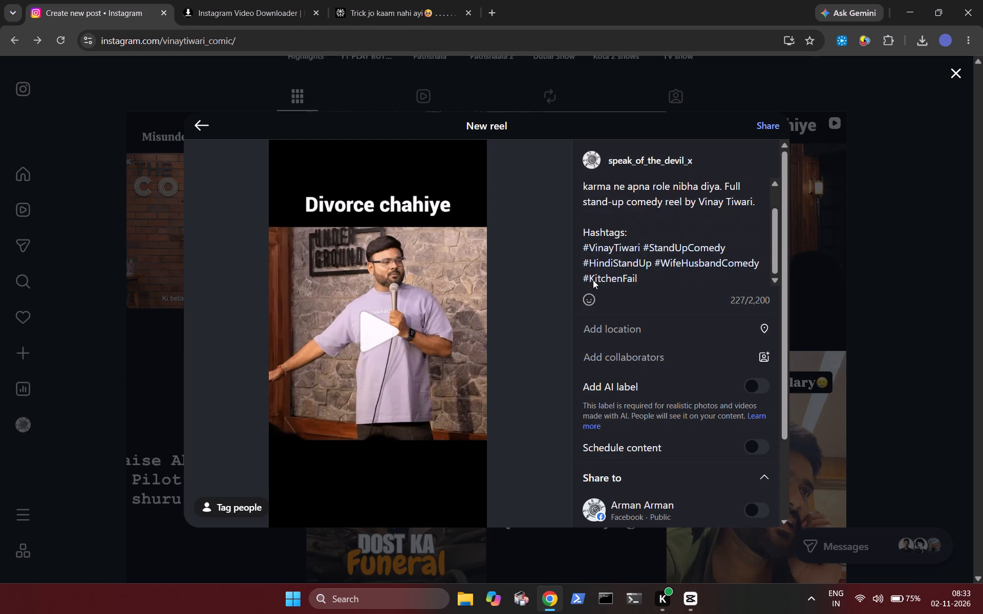
Turn on hiding like and view counts in the reel's advanced settings.
{"action": "scroll", "coordinate": [639, 410], "scroll_direction": "down", "scroll_amount": 3}
{"action": "left_click", "coordinate": [768, 465]}
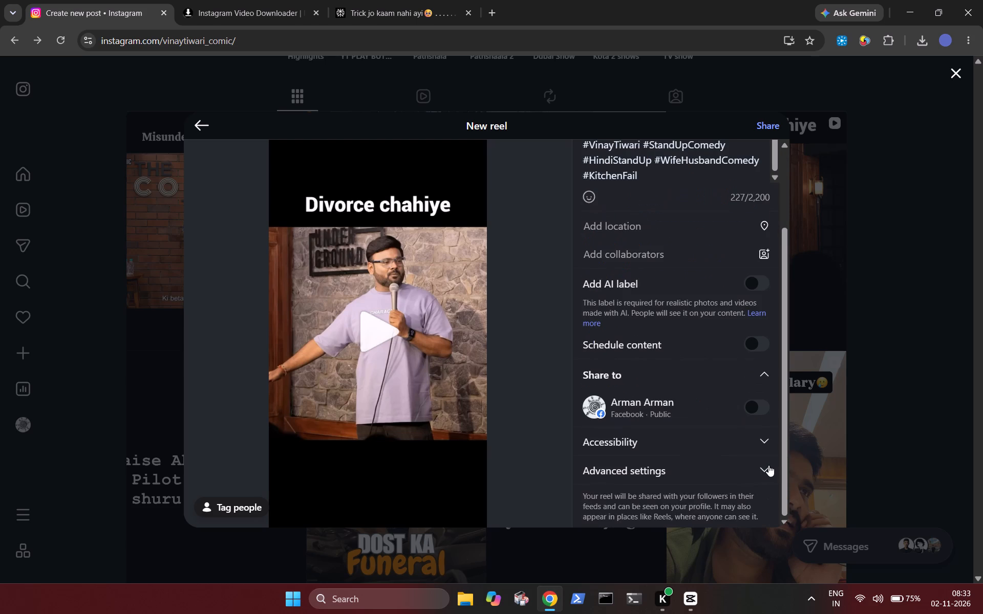
{"action": "left_click", "coordinate": [758, 496]}
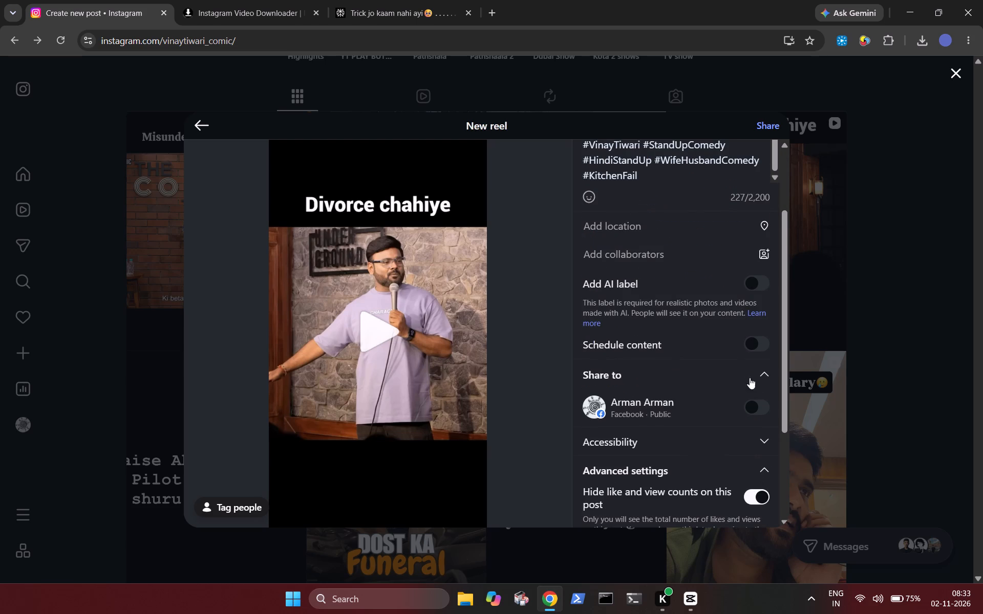
Turn on Schedule content for the reel and clear the minutes of its scheduled time.
{"action": "left_click", "coordinate": [754, 341]}
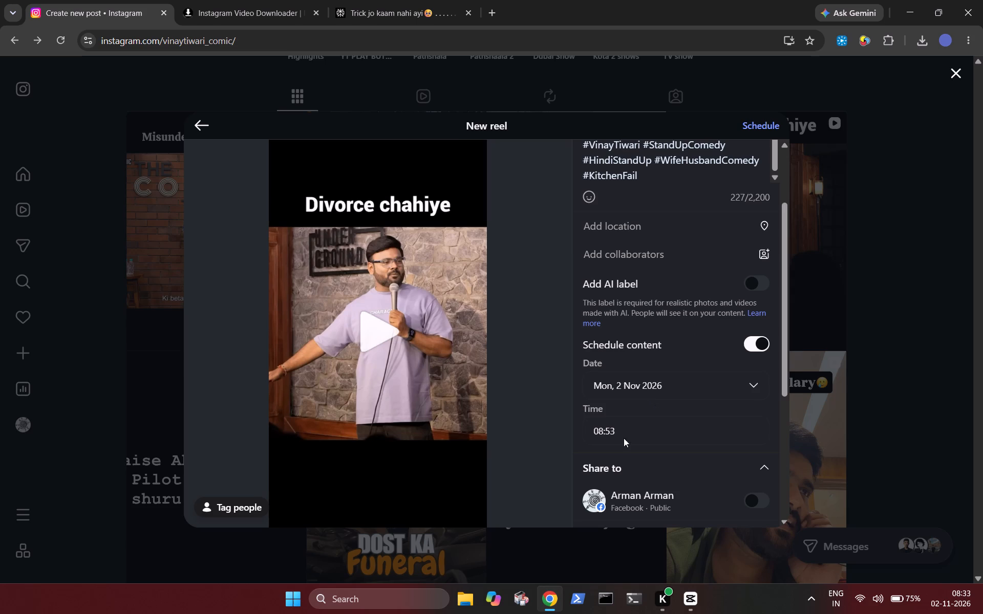
{"action": "left_click", "coordinate": [614, 429]}
{"action": "key", "text": "BackSpace"}
{"action": "key", "text": "BackSpace"}
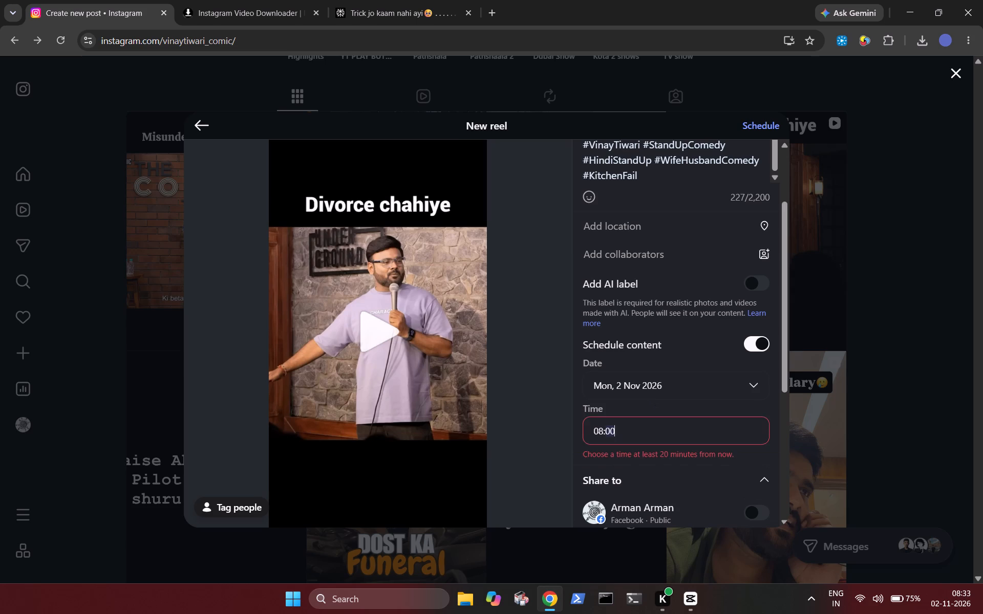
Schedule the "Divorce chahiye" reel on Instagram for 09:00 on Mon, 2 Nov 2026.
{"action": "key", "text": "Left"}
{"action": "key", "text": "BackSpace"}
{"action": "key", "text": "9"}
{"action": "left_click", "coordinate": [753, 381]}
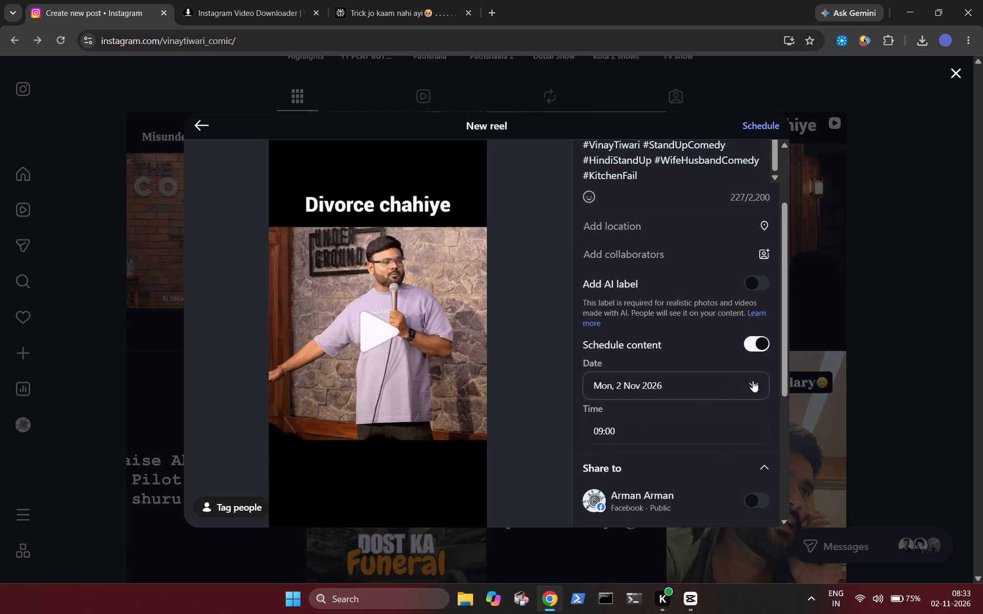
{"action": "left_click", "coordinate": [638, 248]}
{"action": "scroll", "coordinate": [637, 359], "scroll_direction": "down", "scroll_amount": 4}
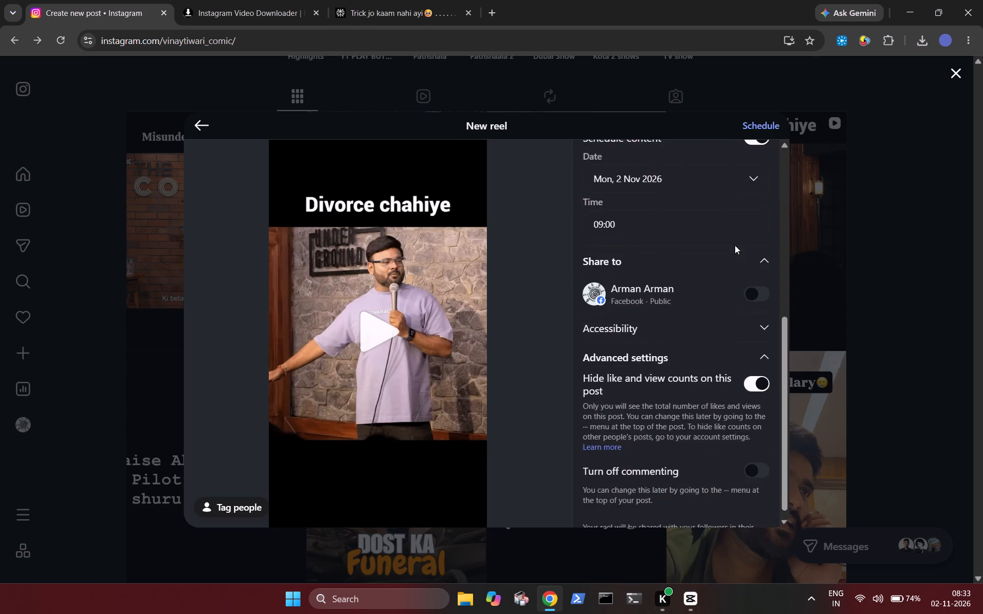
{"action": "left_click", "coordinate": [770, 129]}
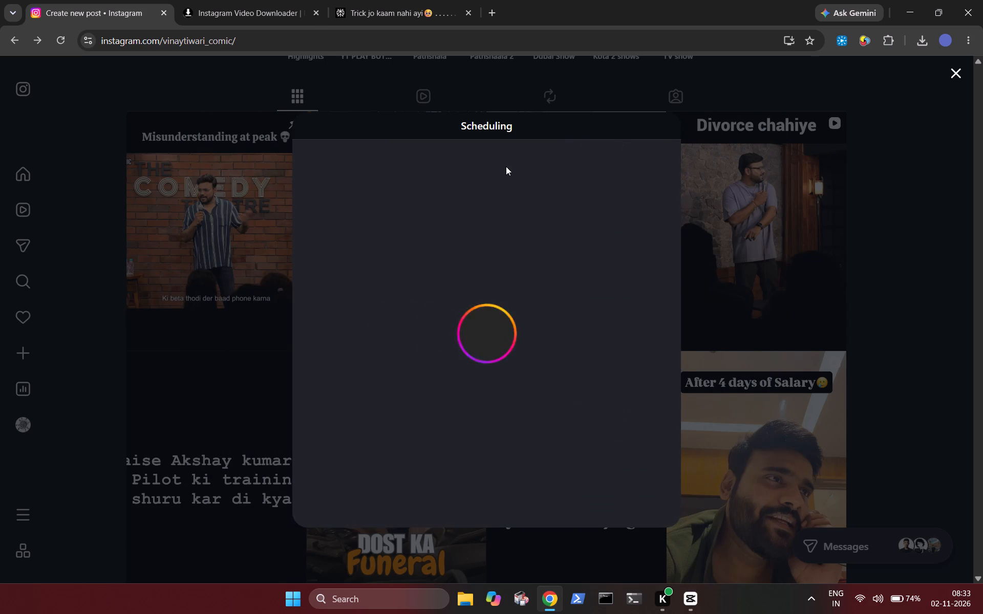
Open YouTube in a new browser tab.
{"action": "left_click", "coordinate": [496, 9]}
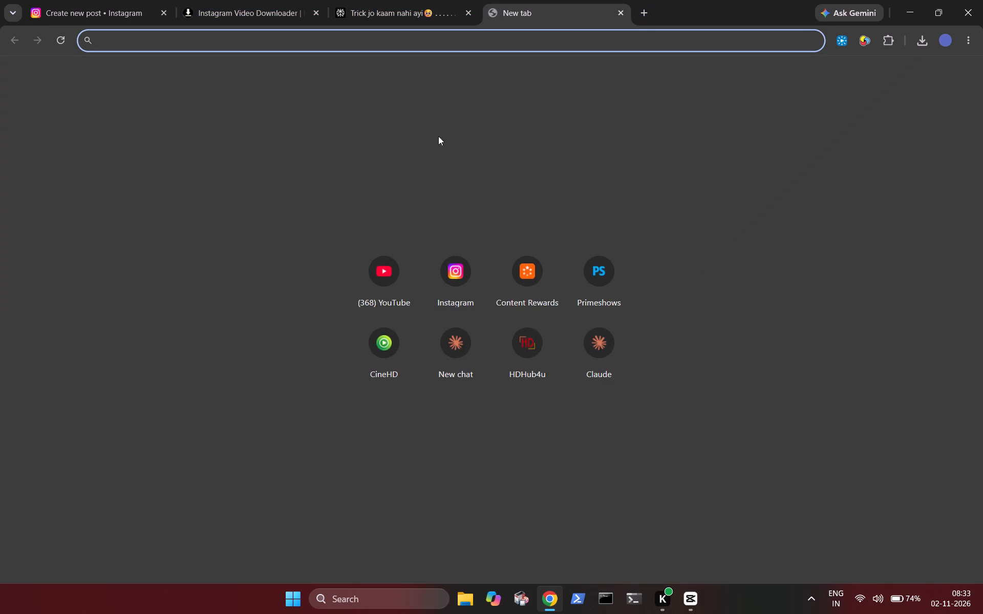
{"action": "left_click", "coordinate": [382, 270]}
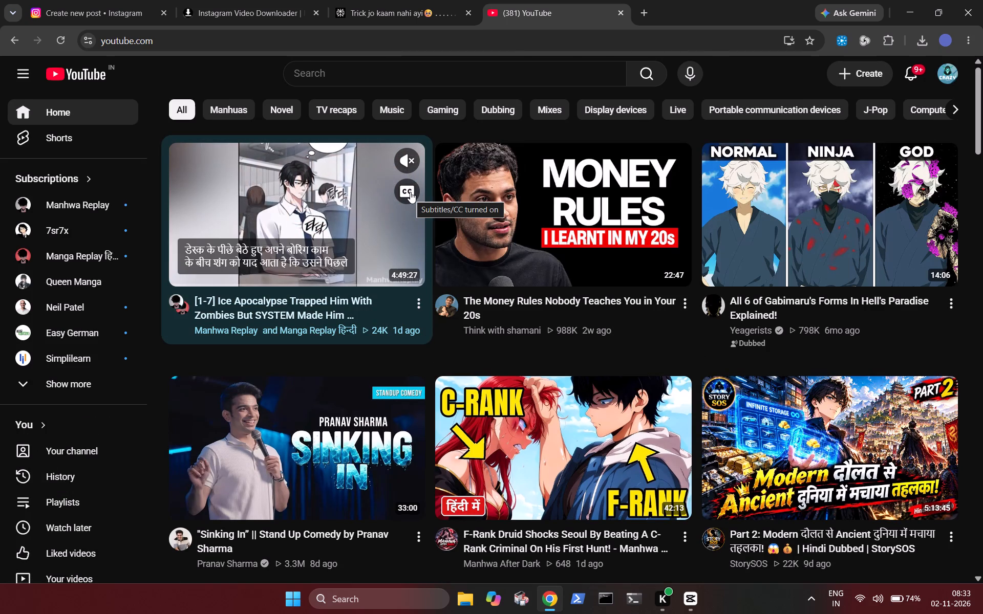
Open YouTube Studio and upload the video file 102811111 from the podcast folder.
{"action": "left_click", "coordinate": [946, 74]}
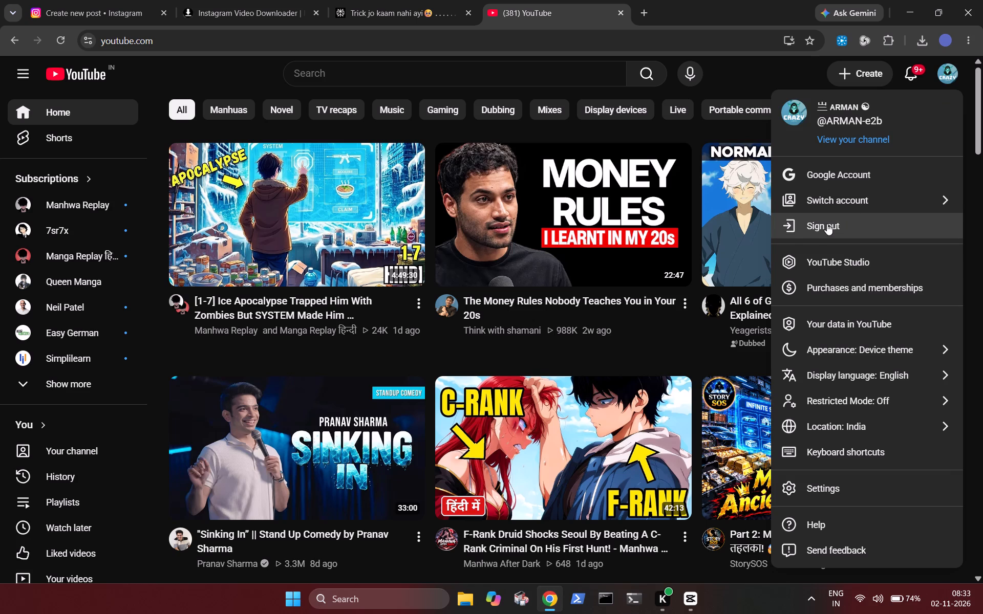
{"action": "left_click", "coordinate": [841, 265]}
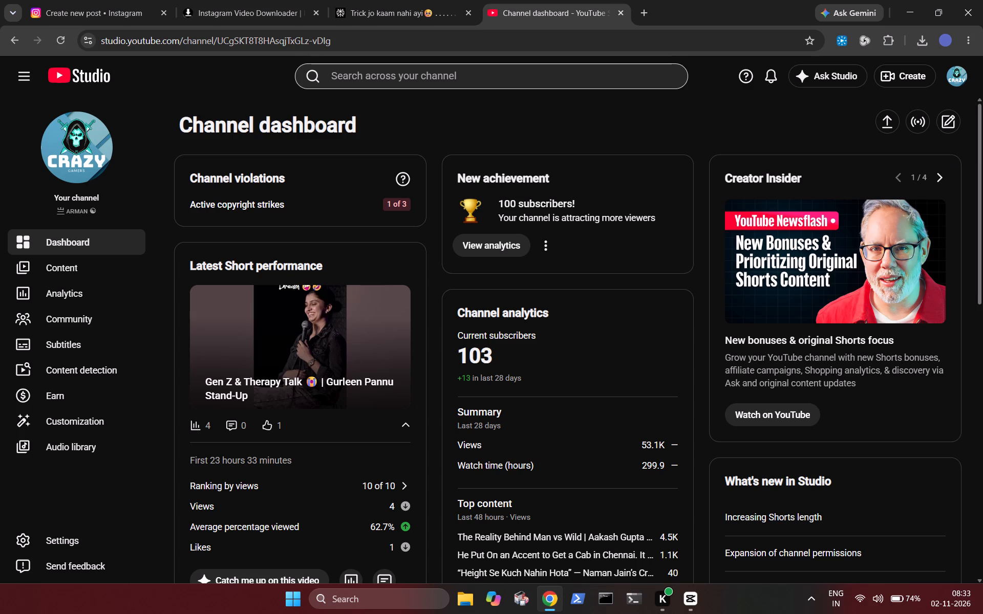
{"action": "left_click", "coordinate": [894, 72]}
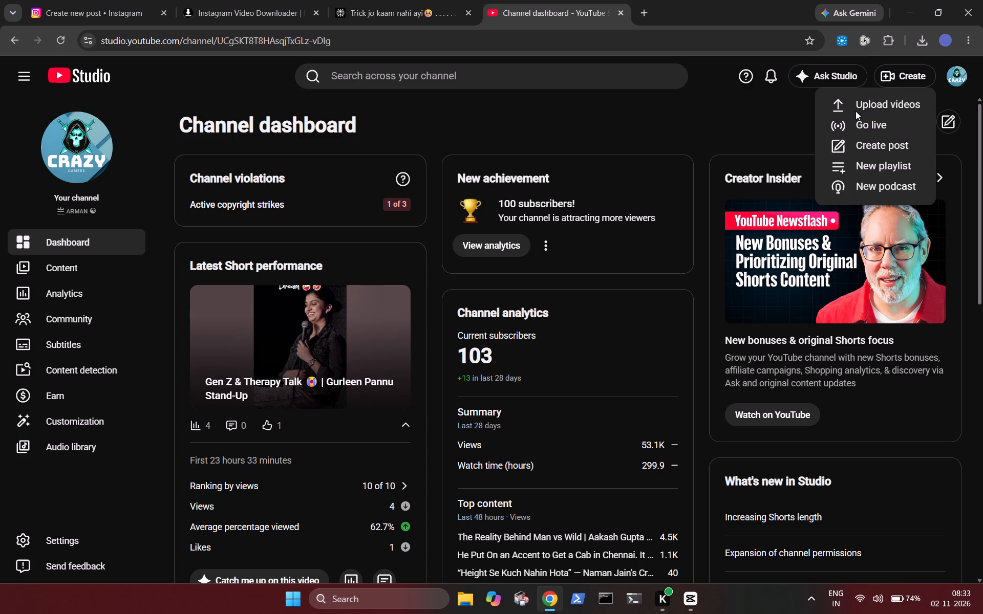
{"action": "left_click", "coordinate": [848, 106]}
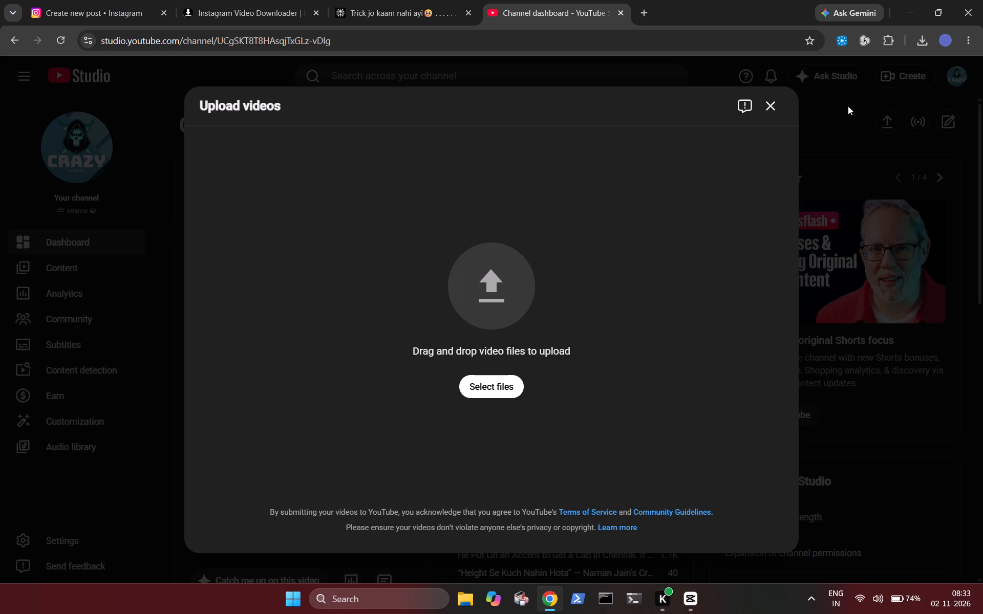
{"action": "left_click", "coordinate": [509, 397]}
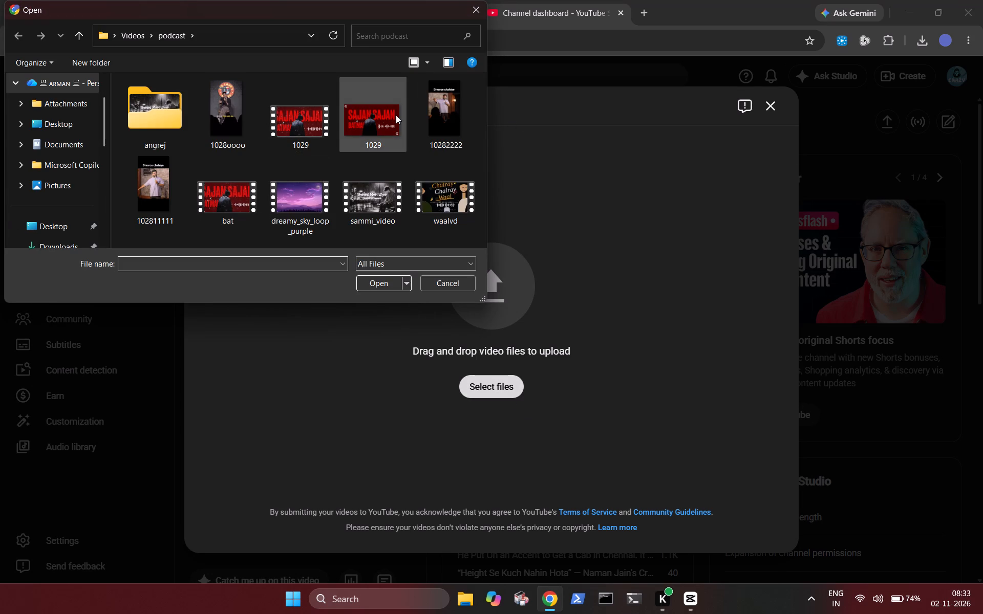
{"action": "left_click", "coordinate": [154, 187]}
{"action": "key", "text": "Return"}
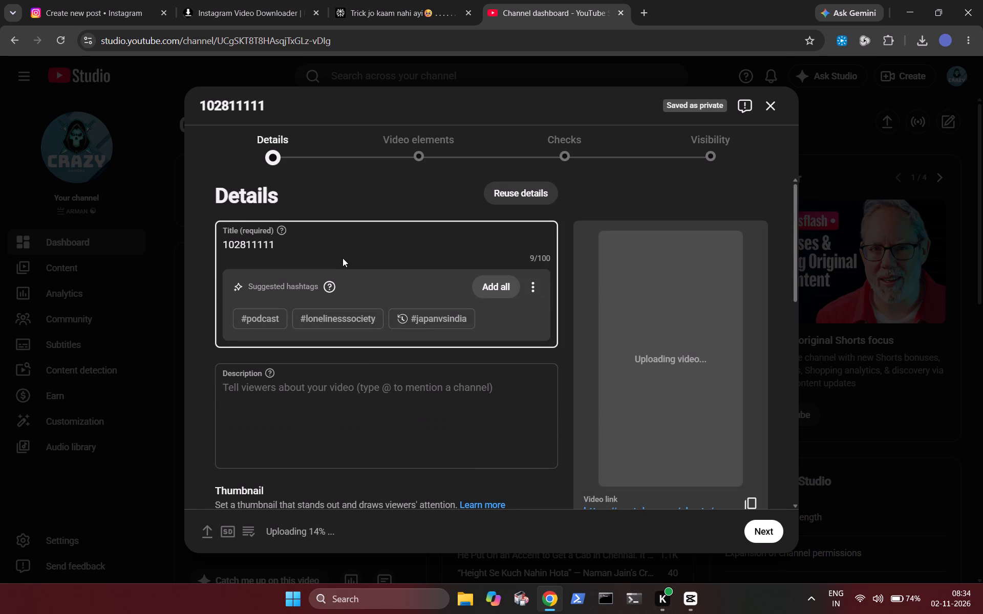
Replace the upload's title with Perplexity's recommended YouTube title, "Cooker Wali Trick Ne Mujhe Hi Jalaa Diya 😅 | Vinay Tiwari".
{"action": "key", "text": "ctrl+a"}
{"action": "key", "text": "BackSpace"}
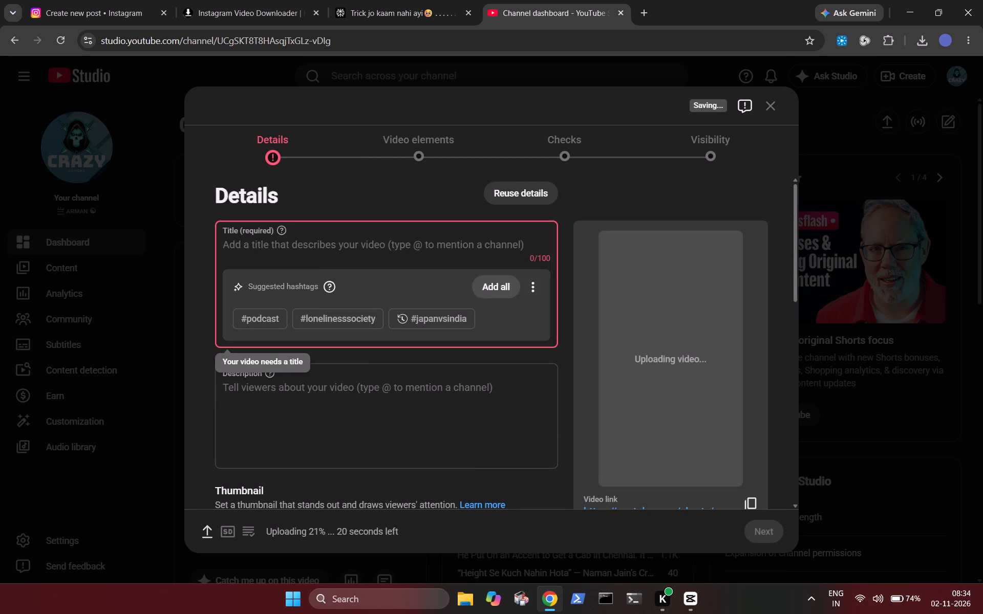
{"action": "left_click", "coordinate": [378, 8]}
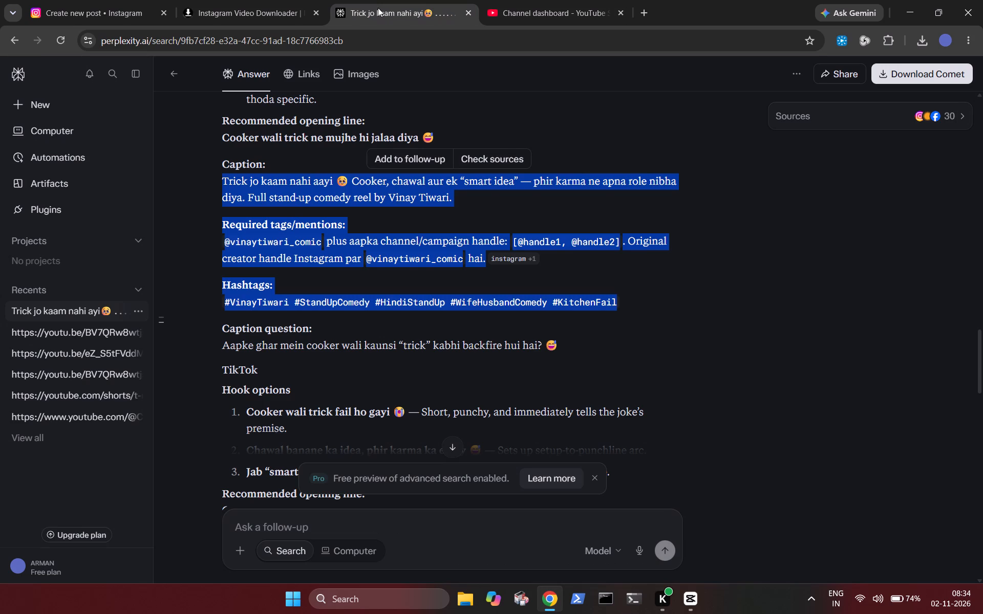
{"action": "scroll", "coordinate": [366, 195], "scroll_direction": "up", "scroll_amount": 4}
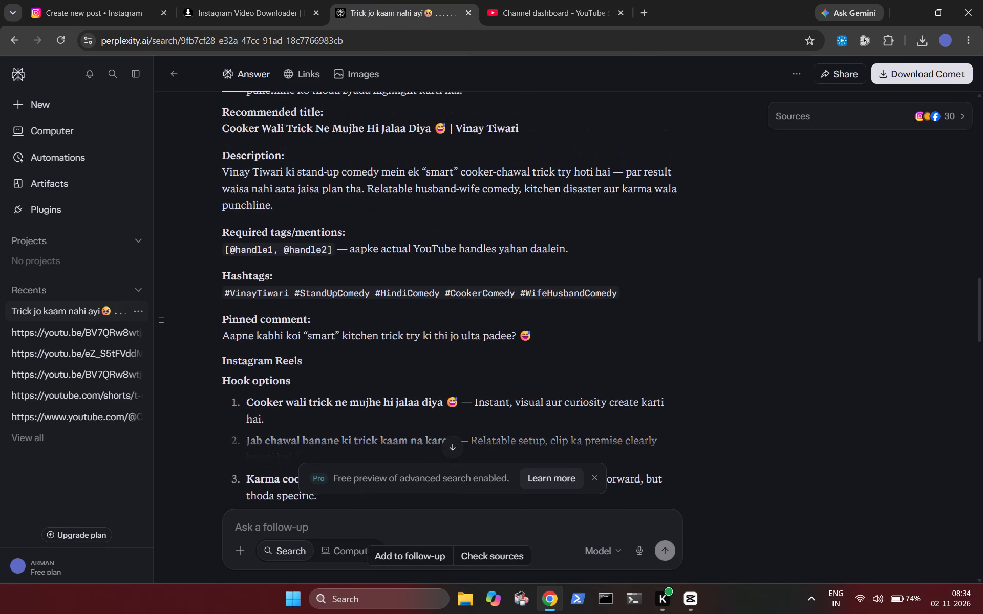
{"action": "scroll", "coordinate": [366, 195], "scroll_direction": "up", "scroll_amount": 1}
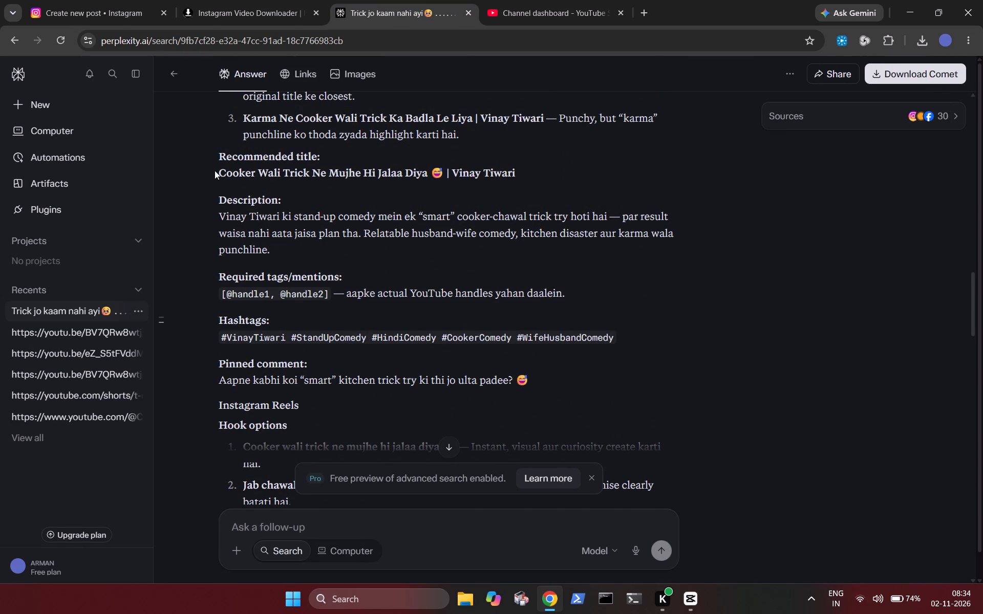
{"action": "left_click_drag", "start_coordinate": [215, 170], "coordinate": [544, 170]}
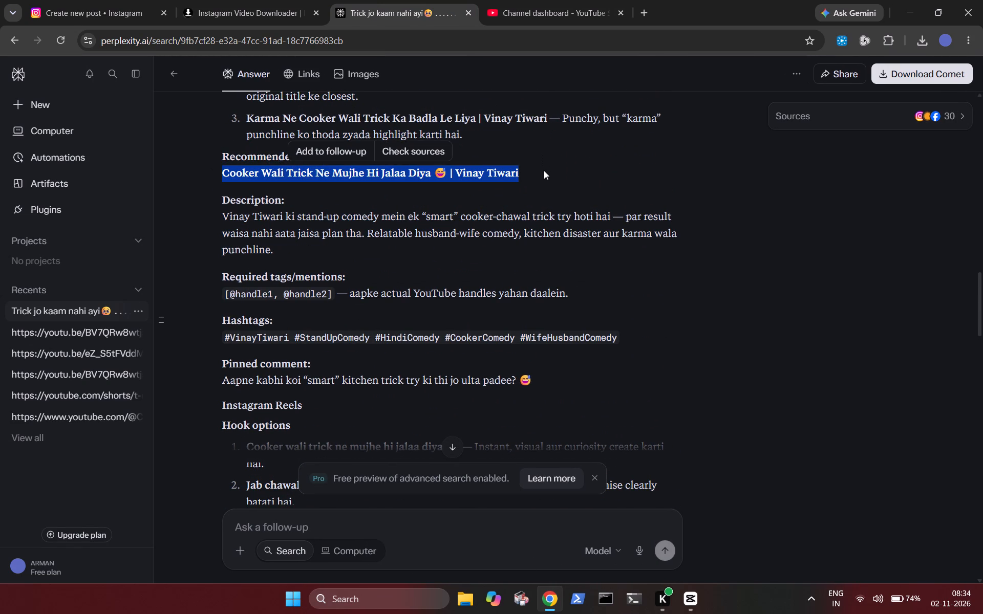
{"action": "key", "text": "ctrl+c"}
{"action": "left_click", "coordinate": [565, 0]}
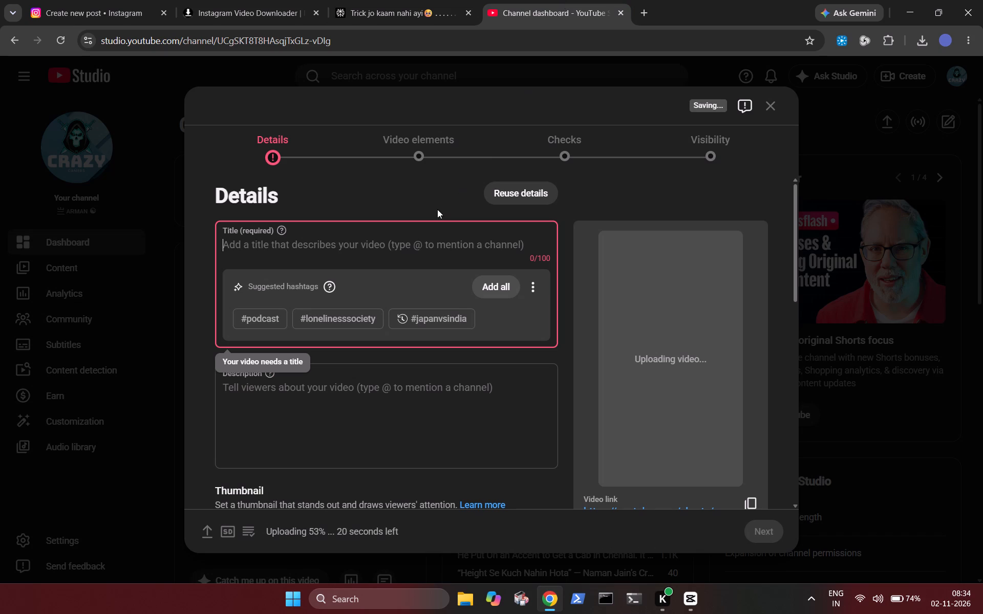
{"action": "key", "text": "ctrl+v"}
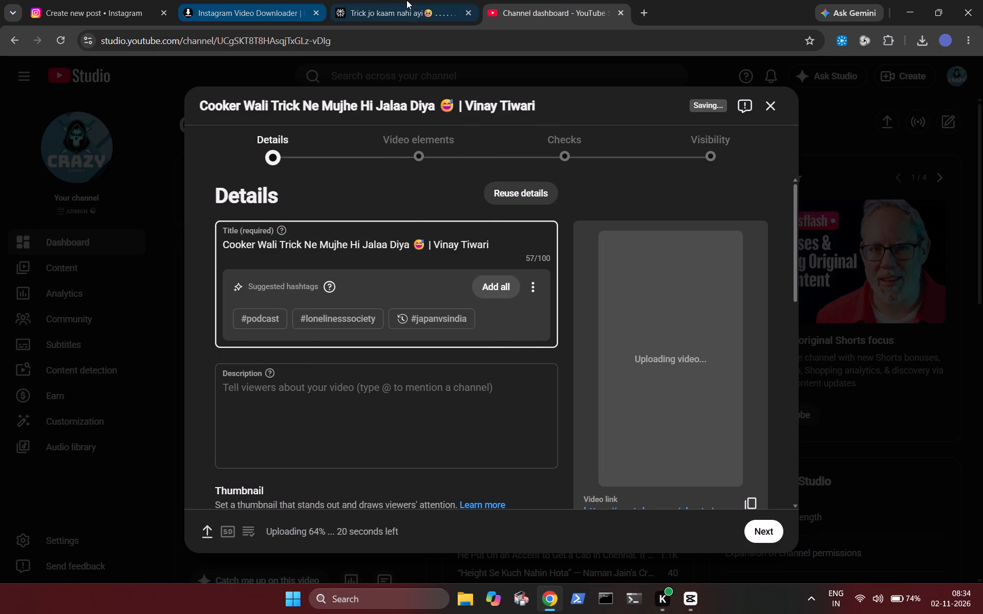
Switch back to the Perplexity answer for the YouTube description text.
{"action": "left_click", "coordinate": [407, 0]}
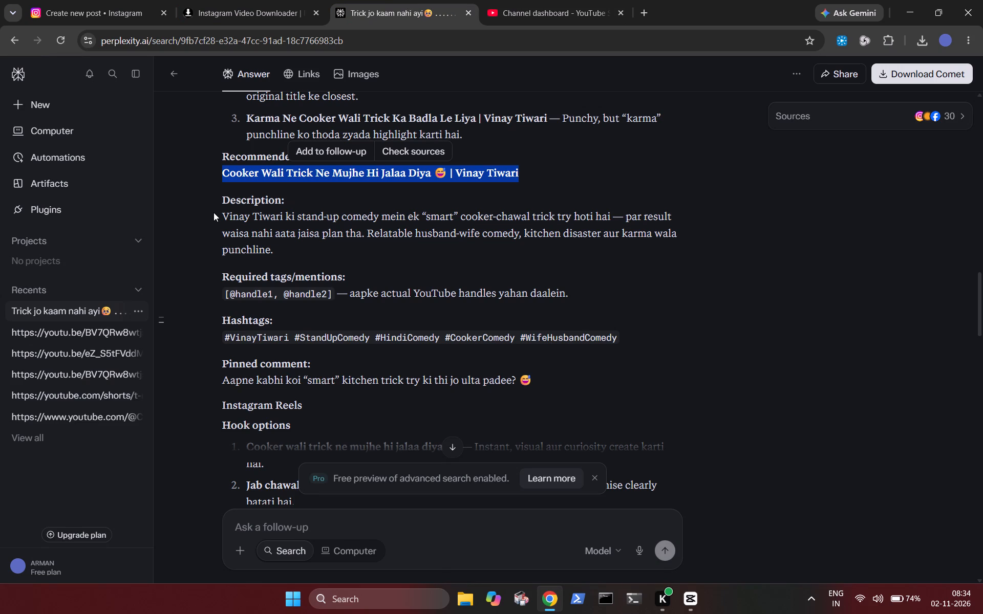
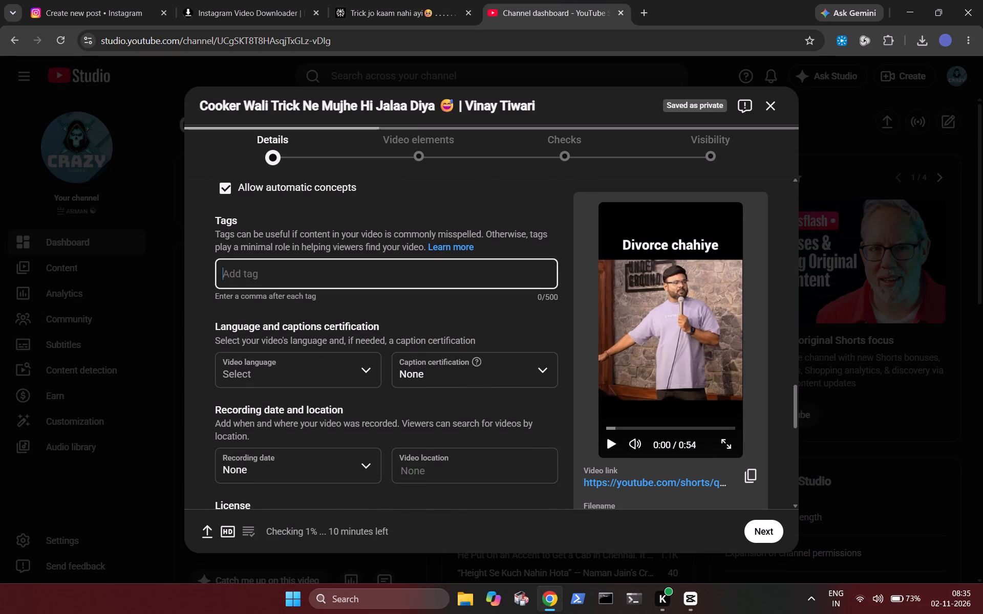
{"action": "key", "text": "ctrl+v"}
Split the combined tag into #VinayTiwari, #StandUpComedy, #HindiComedy, #CookerComedy and #WifeHusbandComedy.
{"action": "double_click", "coordinate": [258, 275]}
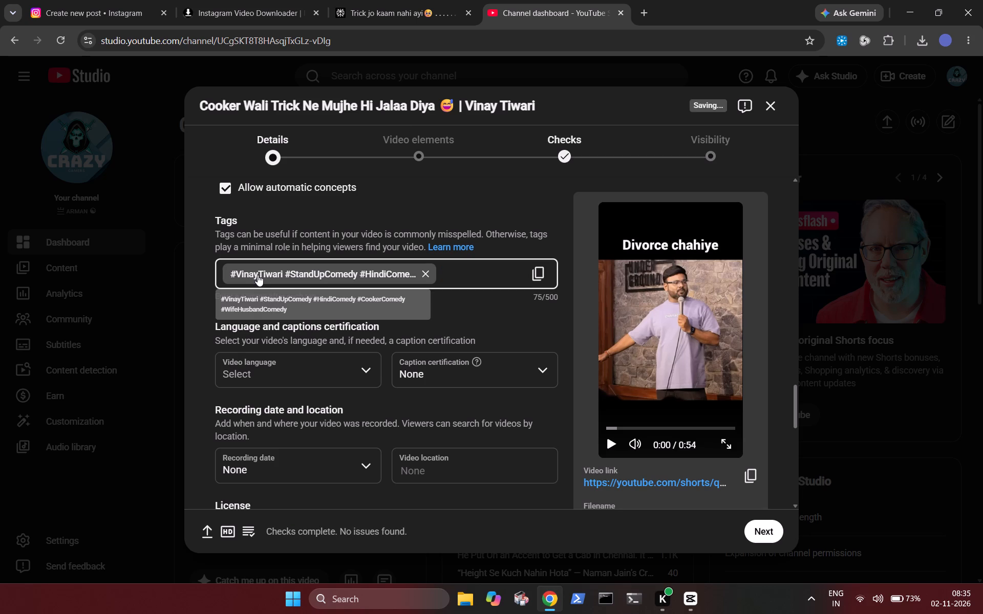
{"action": "left_click", "coordinate": [250, 274]}
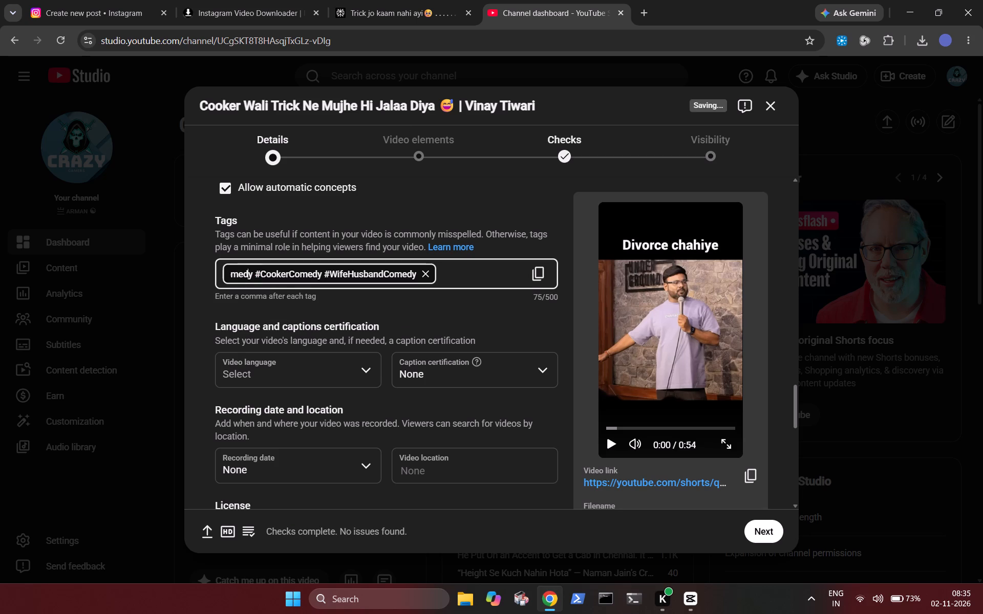
{"action": "key", "text": "Right"}
{"action": "key", "text": "comma"}
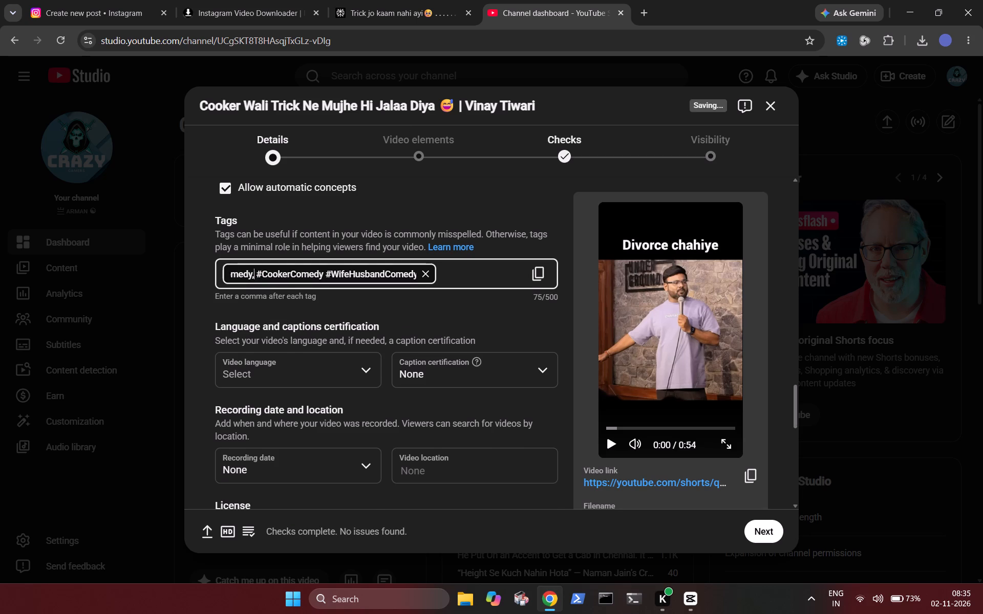
{"action": "double_click", "coordinate": [273, 276]}
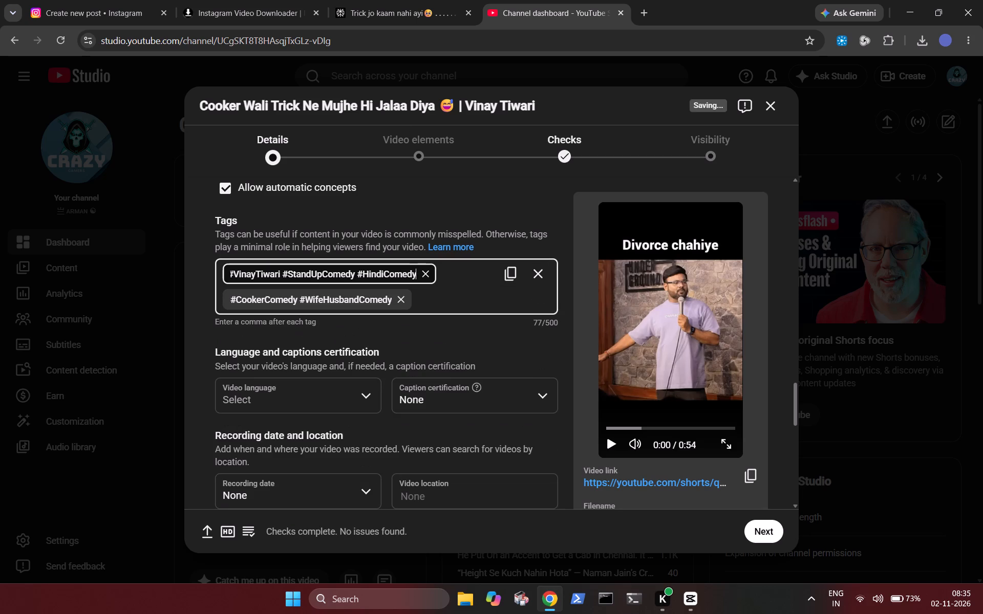
{"action": "left_click", "coordinate": [280, 270]}
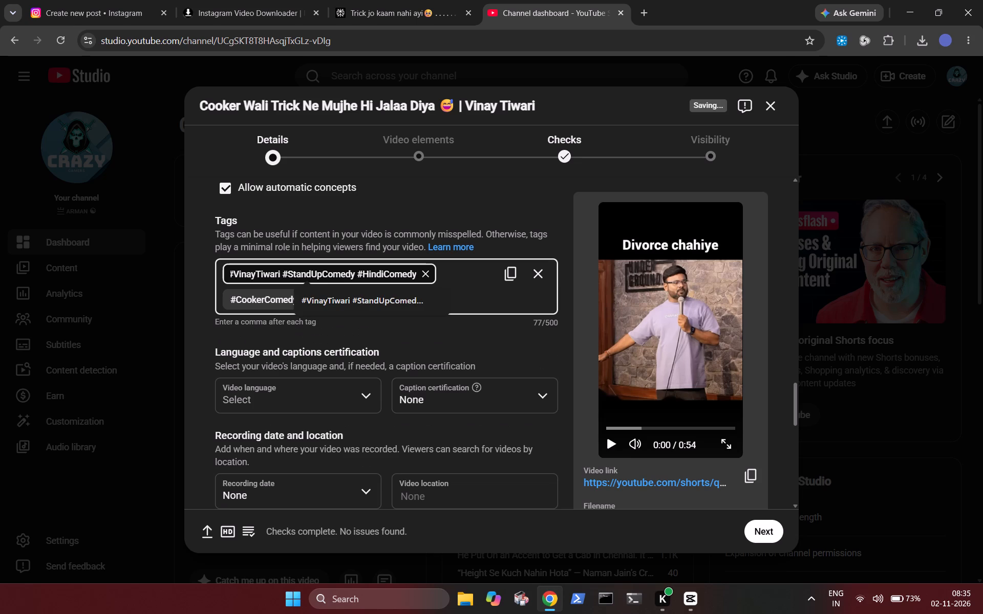
{"action": "key", "text": "comma"}
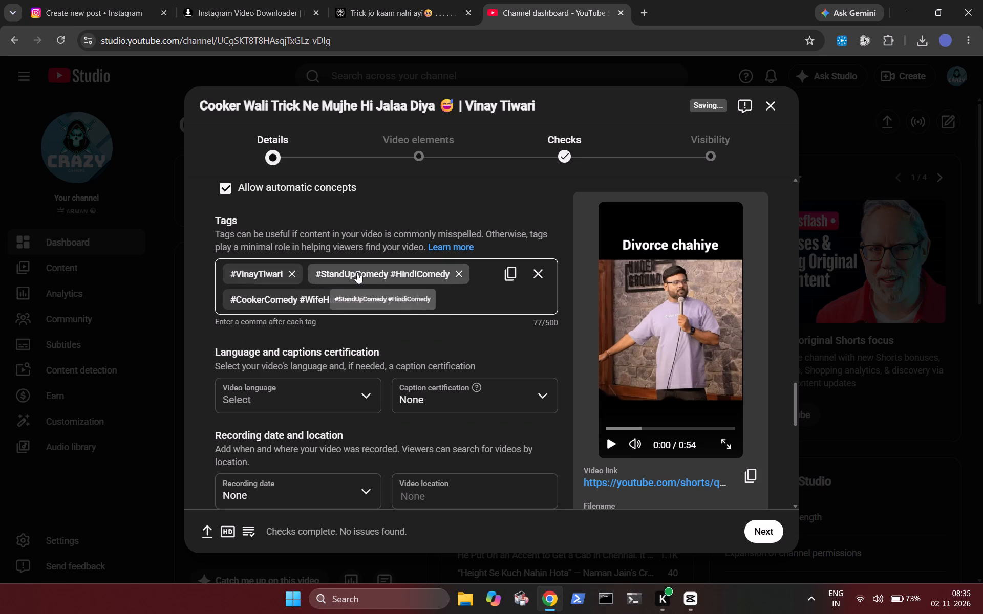
{"action": "double_click", "coordinate": [357, 272]}
{"action": "left_click", "coordinate": [385, 276]}
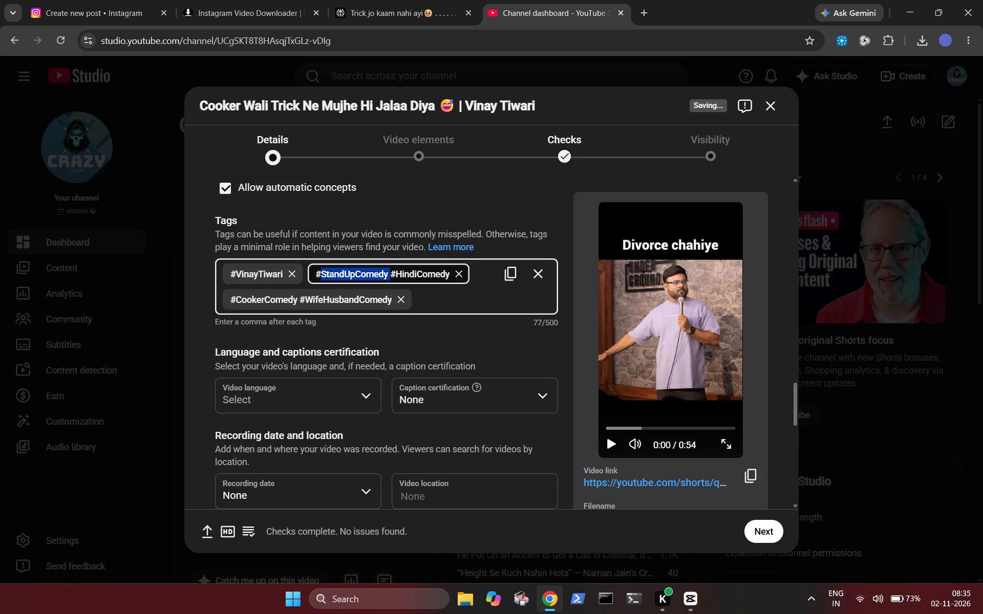
{"action": "key", "text": "Right"}
{"action": "key", "text": "comma"}
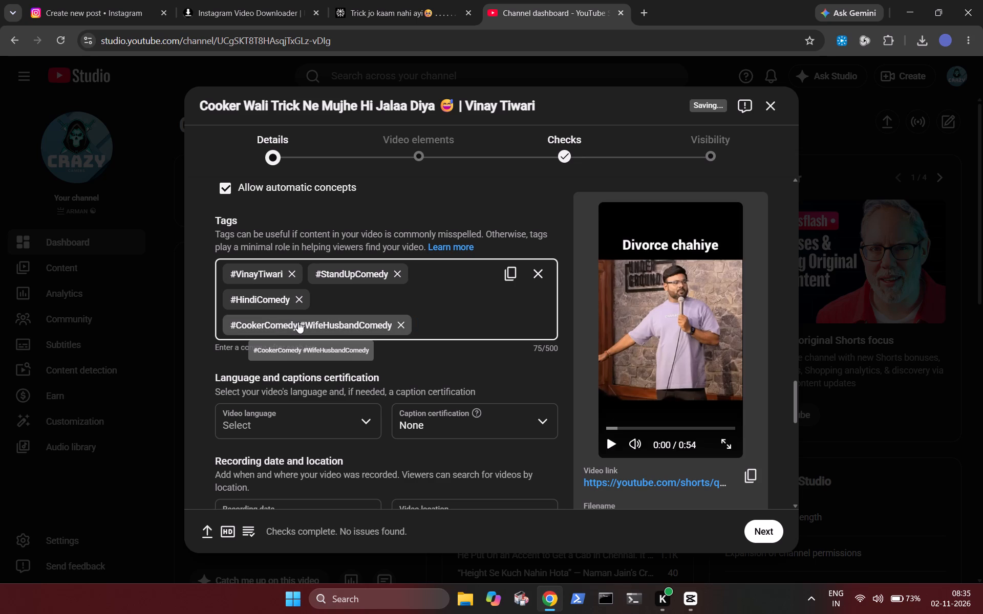
{"action": "double_click", "coordinate": [296, 325]}
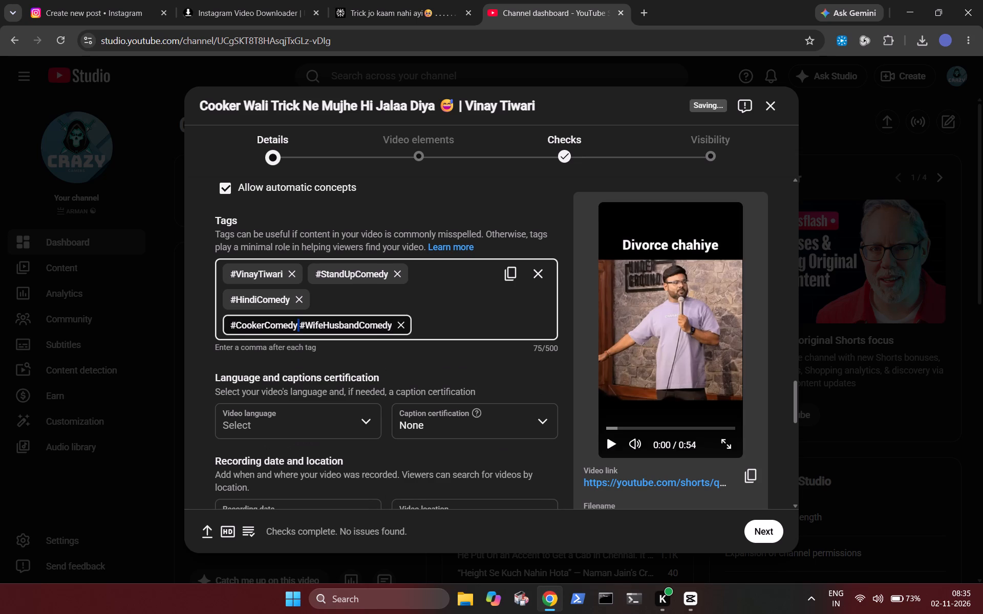
{"action": "key", "text": "comma"}
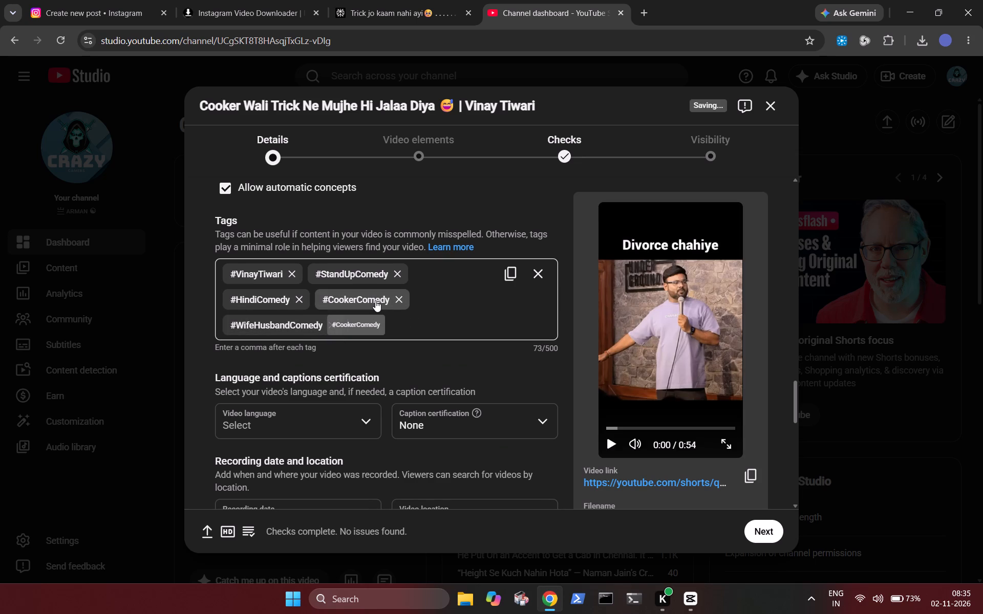
Review the upload's remaining detail settings, from language, license and category to comments, paid promotion and description.
{"action": "scroll", "coordinate": [510, 263], "scroll_direction": "down", "scroll_amount": 1}
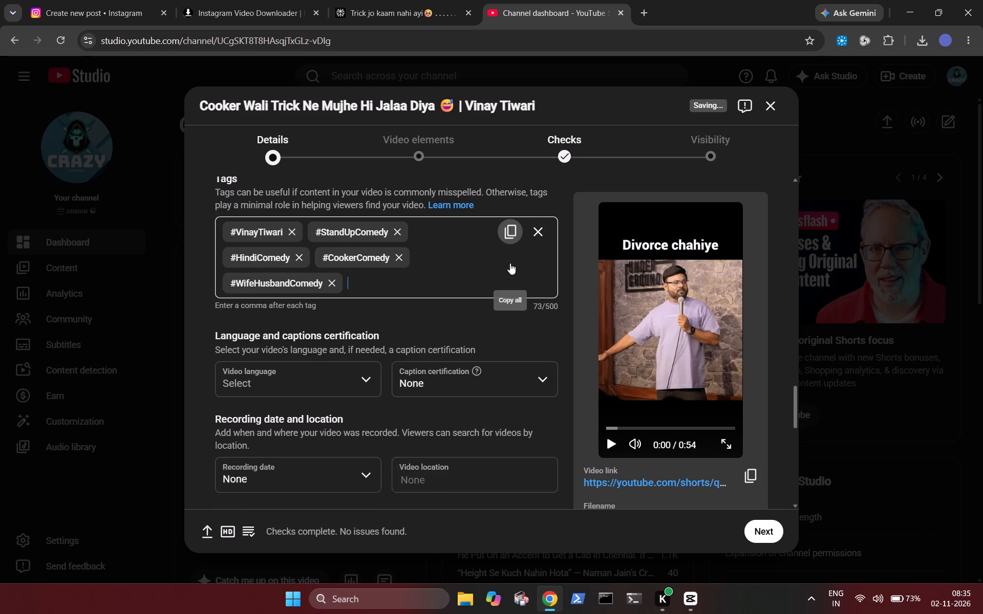
{"action": "scroll", "coordinate": [510, 263], "scroll_direction": "down", "scroll_amount": 5}
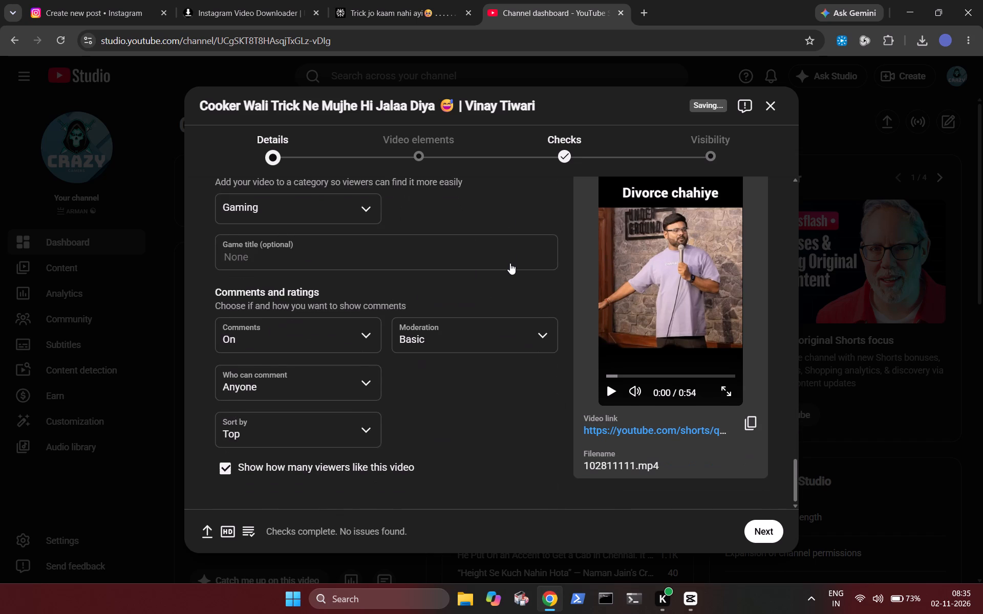
{"action": "scroll", "coordinate": [510, 263], "scroll_direction": "up", "scroll_amount": 4}
{"action": "scroll", "coordinate": [510, 263], "scroll_direction": "down", "scroll_amount": 7}
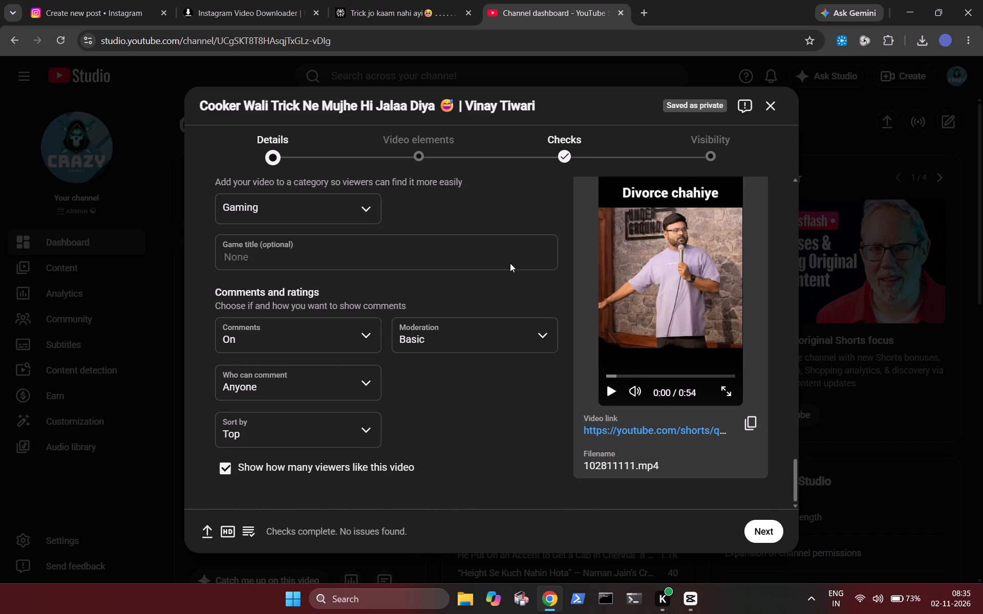
{"action": "scroll", "coordinate": [510, 263], "scroll_direction": "up", "scroll_amount": 4}
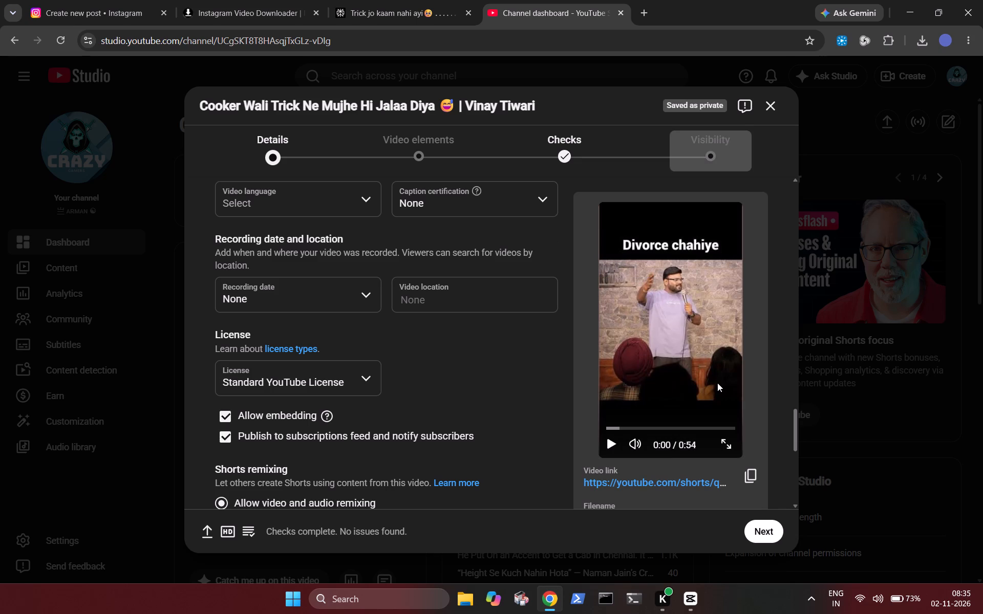
{"action": "scroll", "coordinate": [537, 342], "scroll_direction": "up", "scroll_amount": 11}
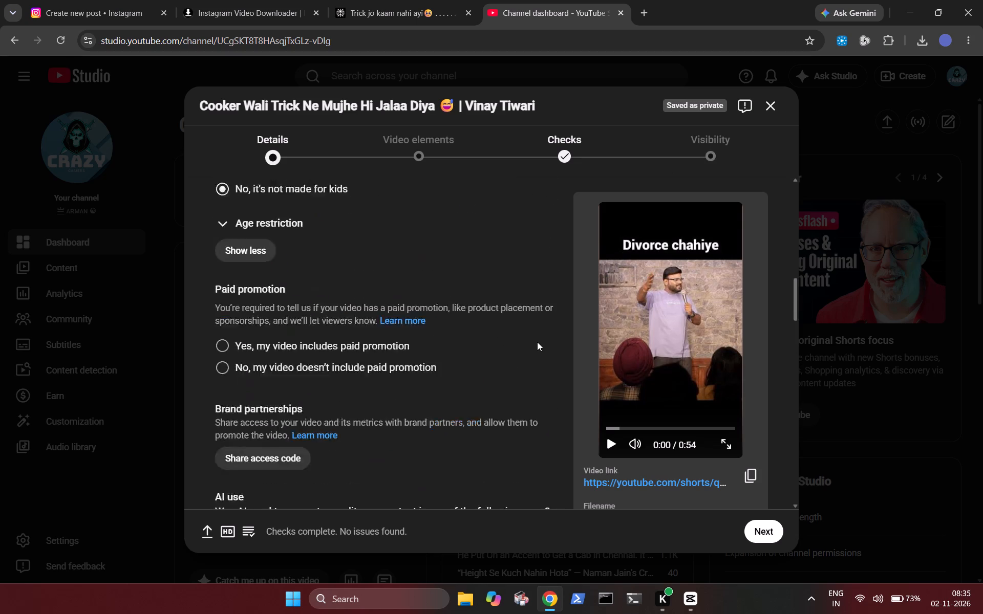
{"action": "scroll", "coordinate": [537, 342], "scroll_direction": "down", "scroll_amount": 11}
{"action": "scroll", "coordinate": [537, 342], "scroll_direction": "up", "scroll_amount": 1}
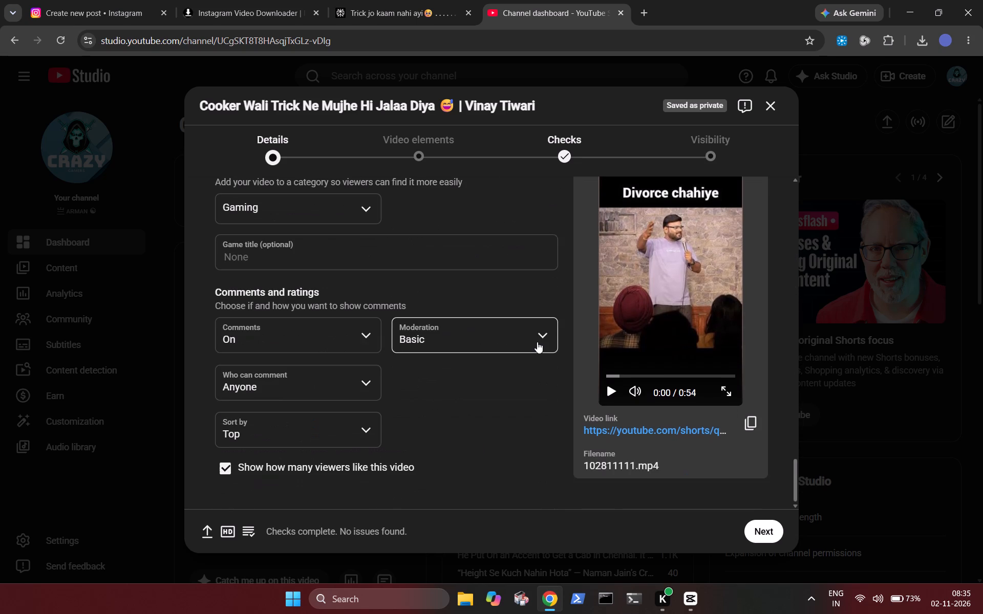
{"action": "scroll", "coordinate": [537, 342], "scroll_direction": "up", "scroll_amount": 5}
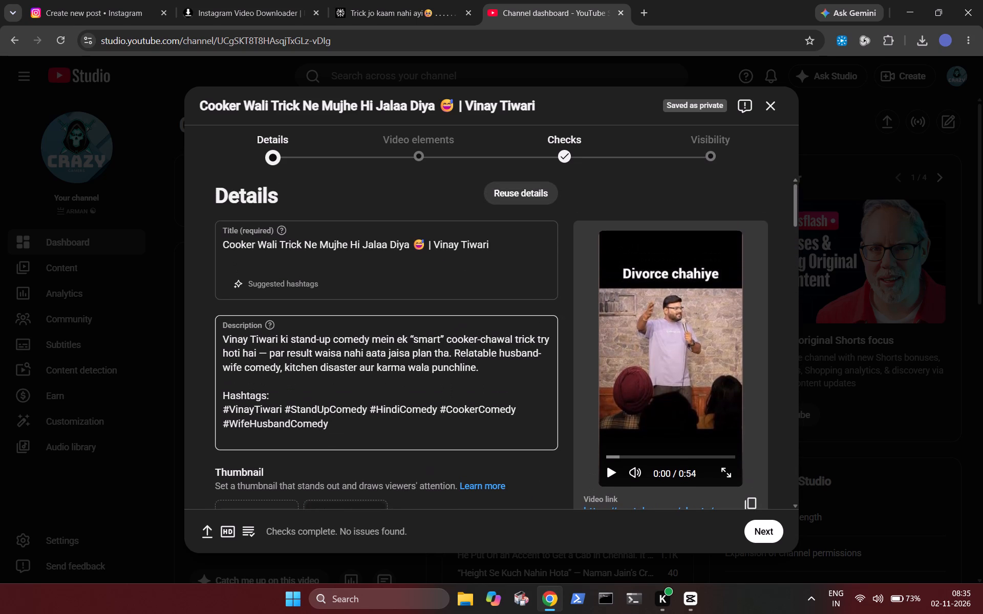
{"action": "scroll", "coordinate": [537, 342], "scroll_direction": "up", "scroll_amount": 1}
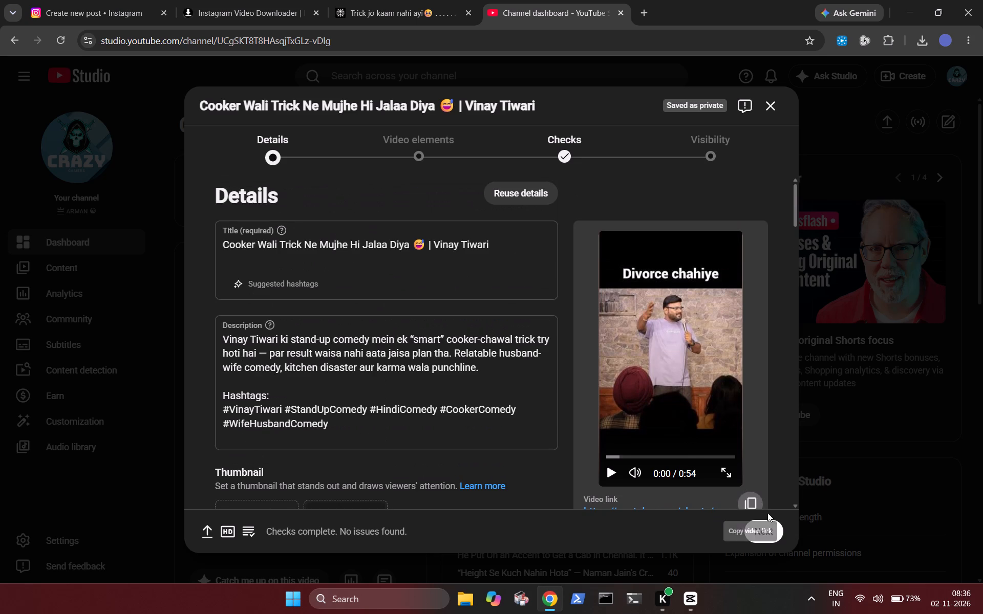
Advance the YouTube upload to its visibility settings and schedule it as public for Nov 2, 2026 at 9:00 AM.
{"action": "left_click", "coordinate": [765, 528]}
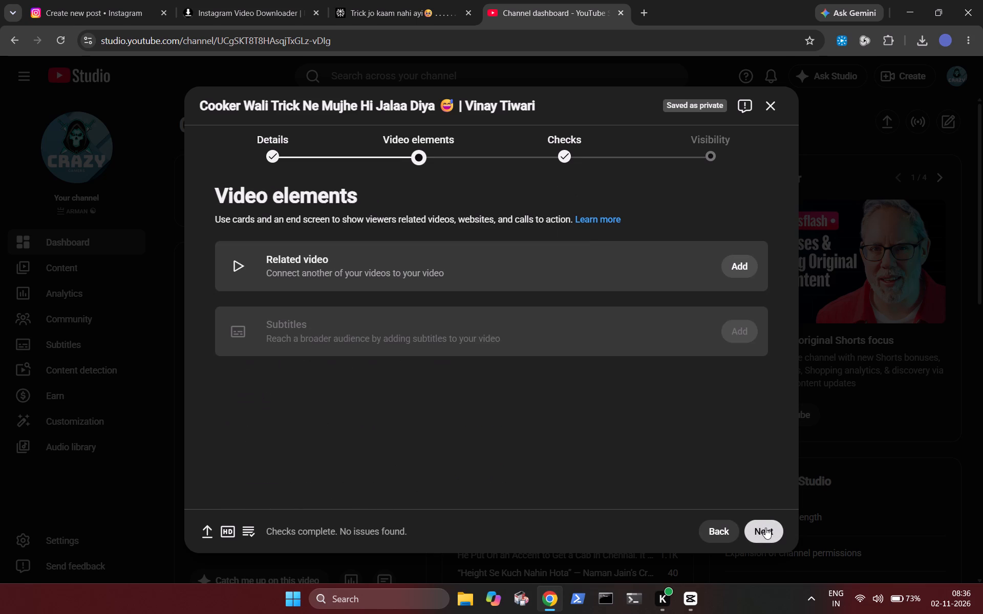
{"action": "left_click", "coordinate": [765, 528]}
{"action": "left_click", "coordinate": [765, 528]}
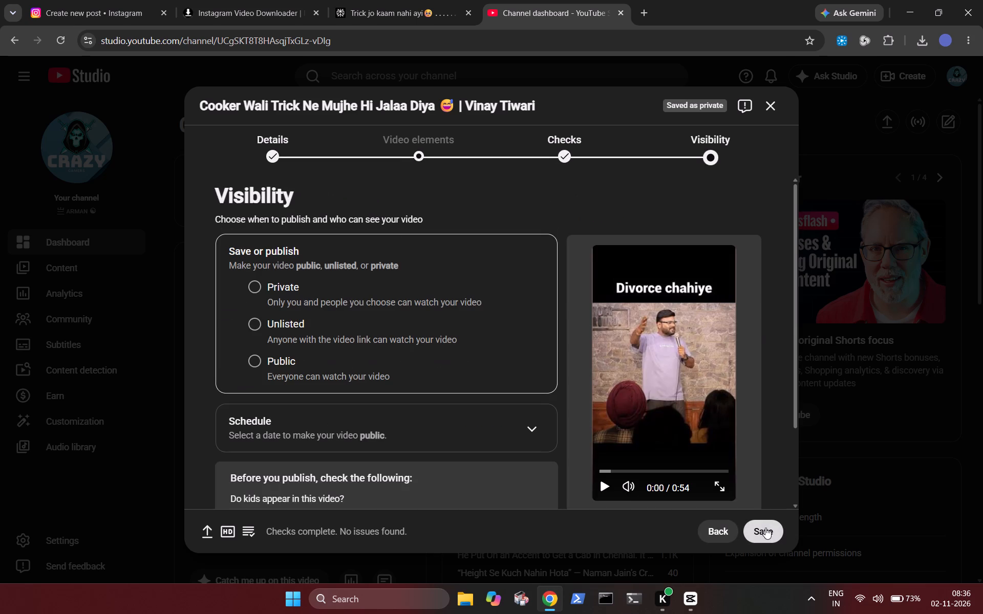
{"action": "left_click", "coordinate": [254, 359]}
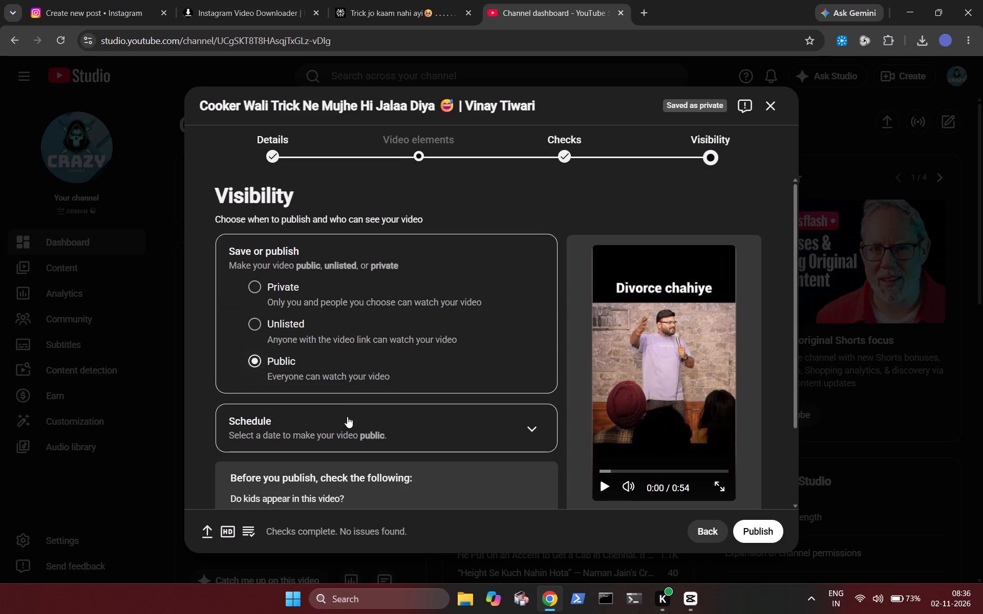
{"action": "left_click", "coordinate": [347, 416]}
{"action": "left_click", "coordinate": [310, 383]}
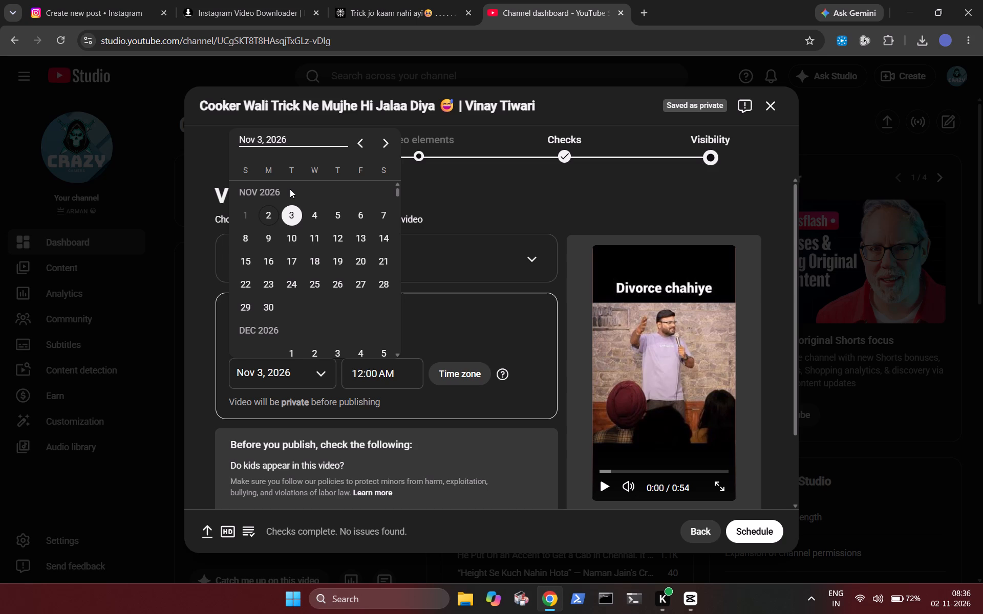
{"action": "left_click", "coordinate": [271, 211]}
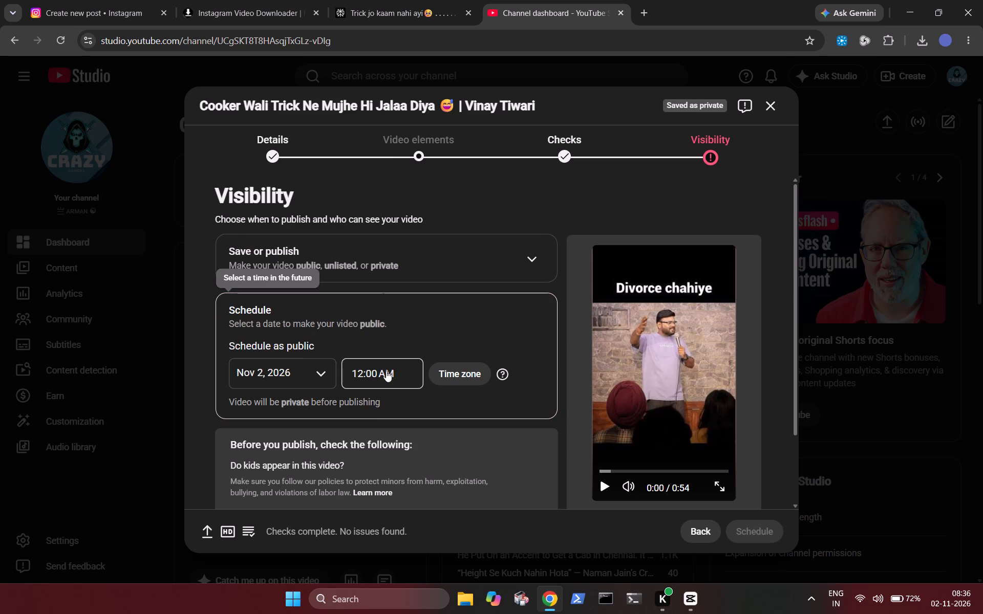
{"action": "left_click", "coordinate": [386, 370]}
{"action": "scroll", "coordinate": [371, 471], "scroll_direction": "down", "scroll_amount": 6}
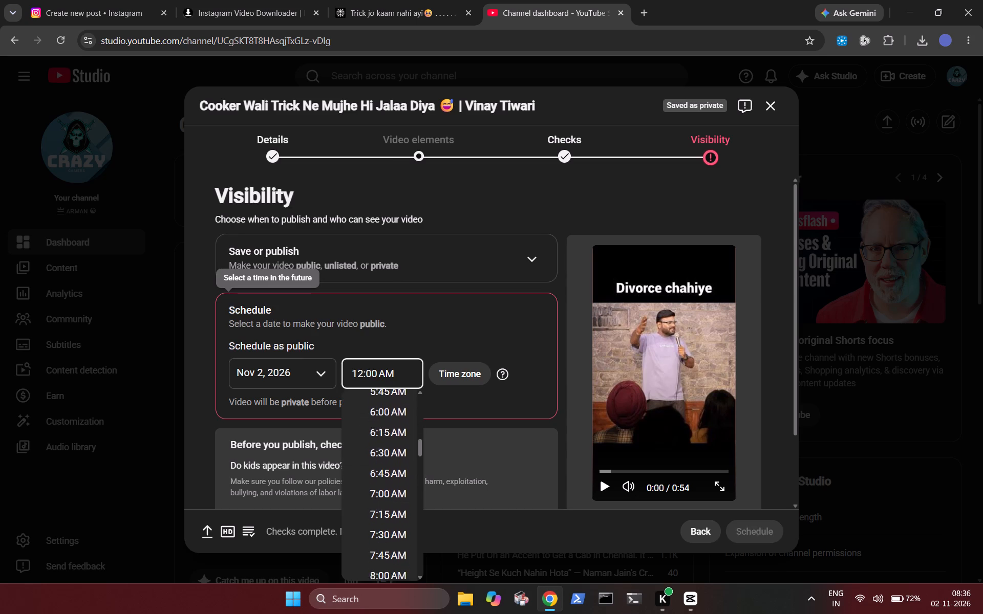
{"action": "scroll", "coordinate": [371, 471], "scroll_direction": "down", "scroll_amount": 1}
{"action": "scroll", "coordinate": [380, 440], "scroll_direction": "up", "scroll_amount": 1}
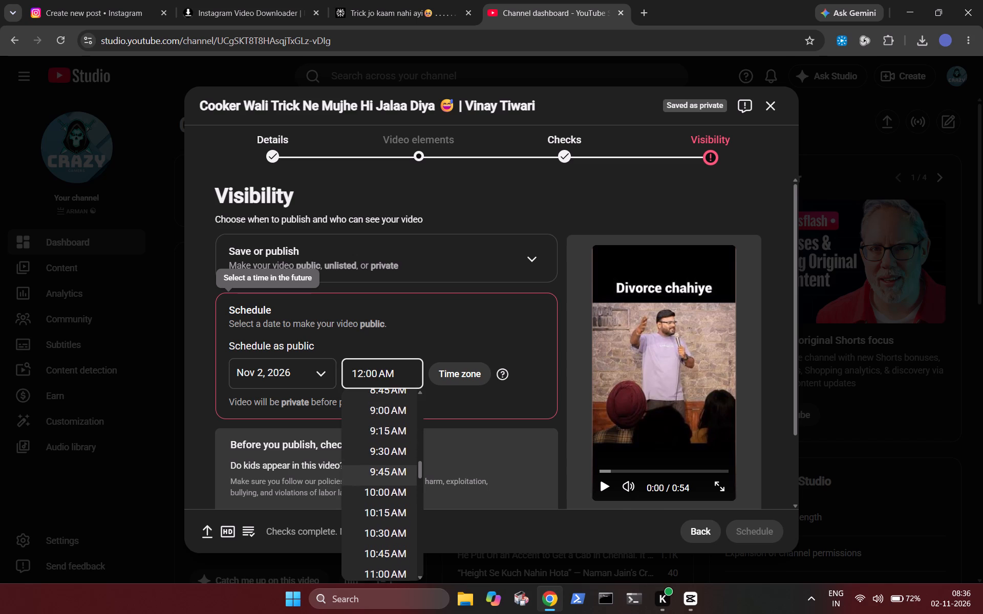
{"action": "scroll", "coordinate": [380, 440], "scroll_direction": "up", "scroll_amount": 1}
{"action": "left_click", "coordinate": [385, 438]}
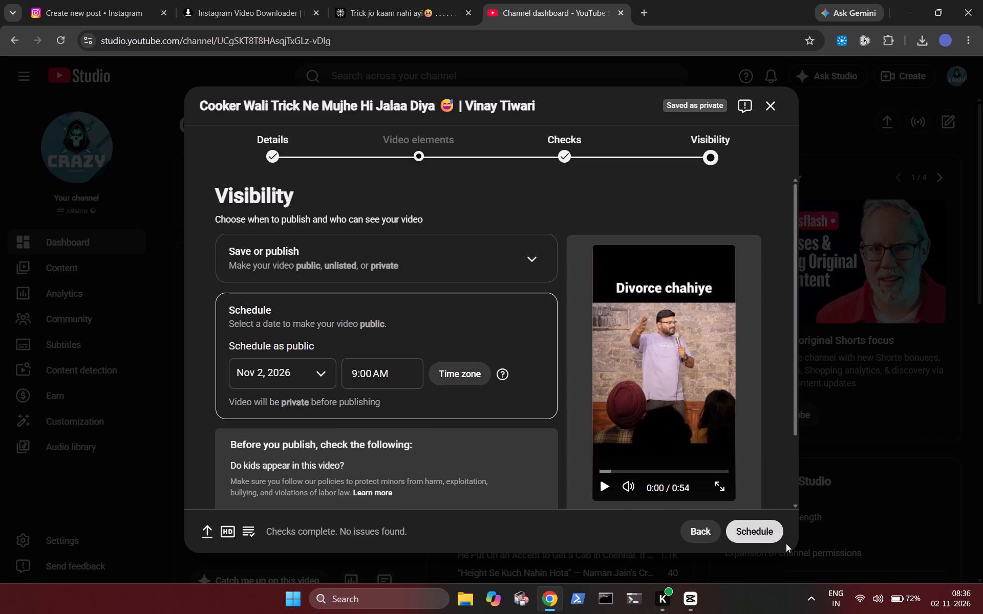
{"action": "left_click", "coordinate": [753, 532]}
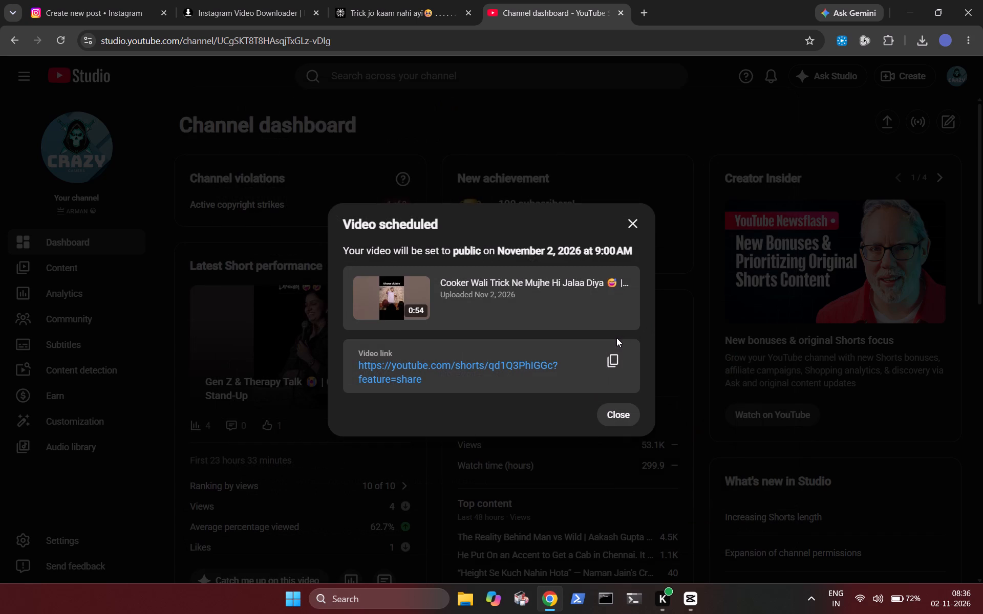
Dismiss the scheduled-video confirmation for the YouTube upload.
{"action": "left_click", "coordinate": [636, 220]}
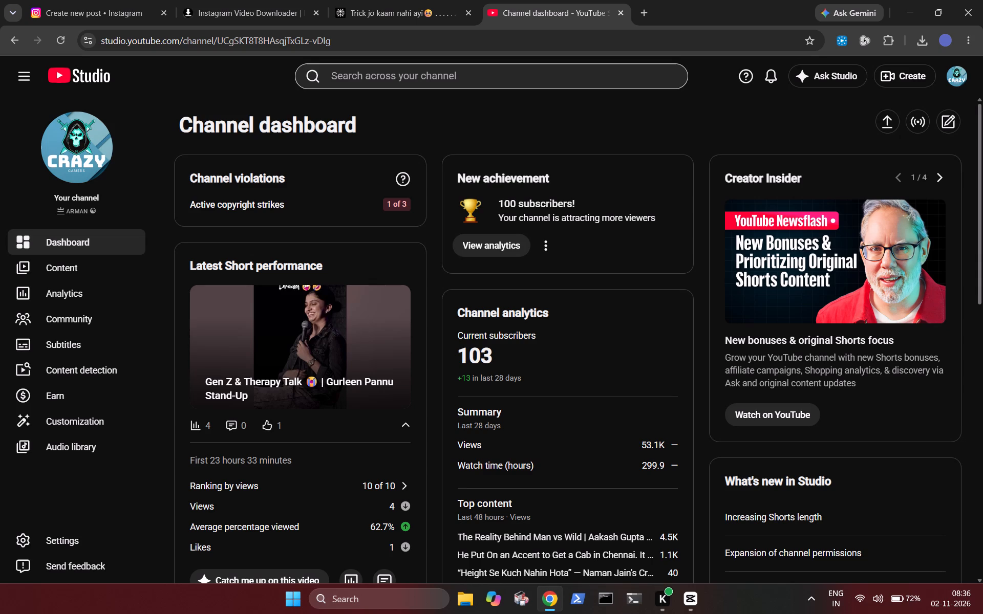
Return to Instagram, close the scheduled reel confirmation and go to the home feed.
{"action": "left_click", "coordinate": [355, 0]}
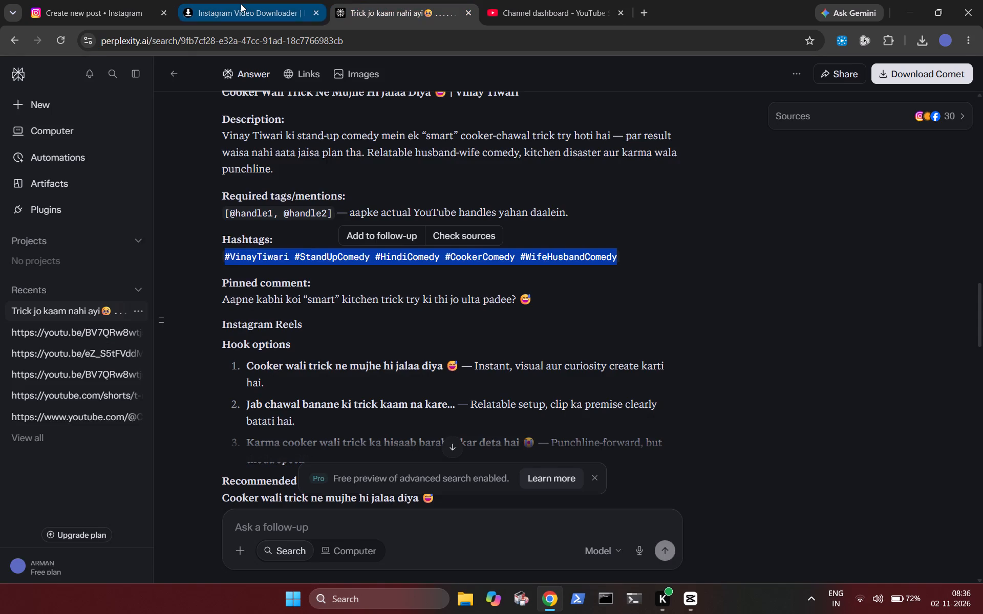
{"action": "left_click", "coordinate": [241, 4]}
{"action": "left_click", "coordinate": [66, 0]}
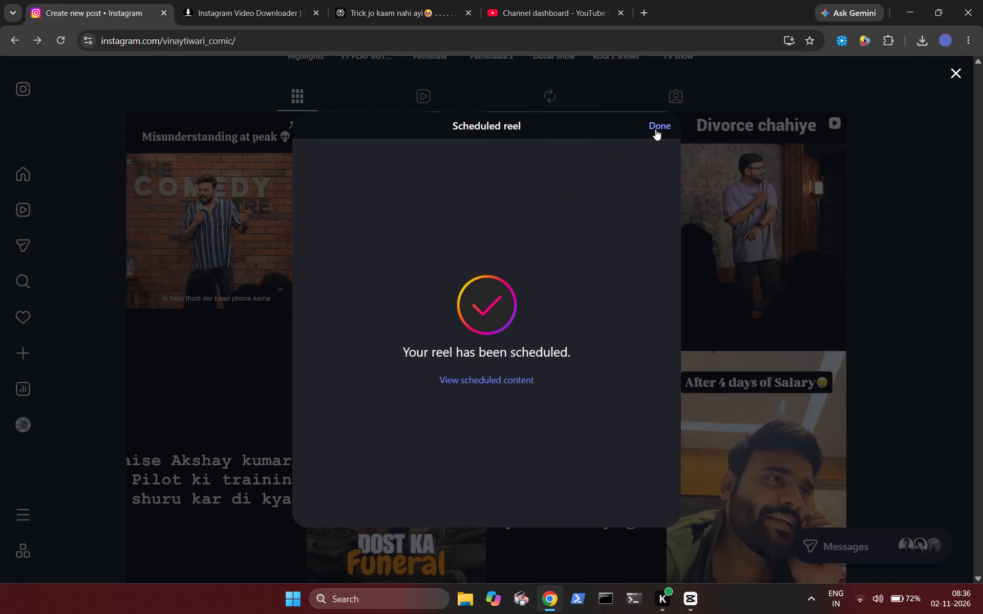
{"action": "left_click", "coordinate": [655, 129]}
{"action": "left_click", "coordinate": [20, 170]}
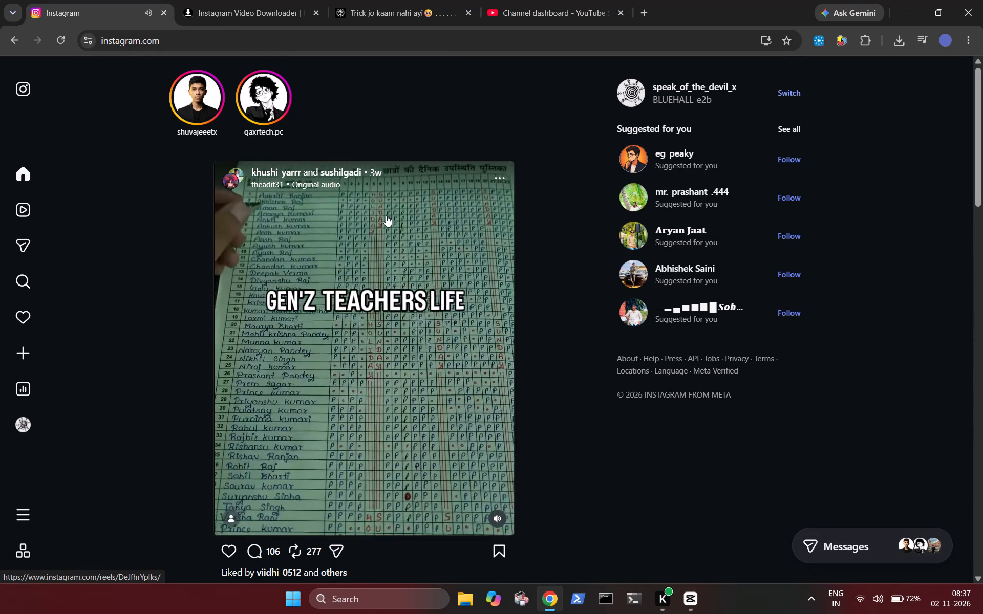
Switch back to YouTube Studio and open the channel's content list.
{"action": "left_click", "coordinate": [499, 0]}
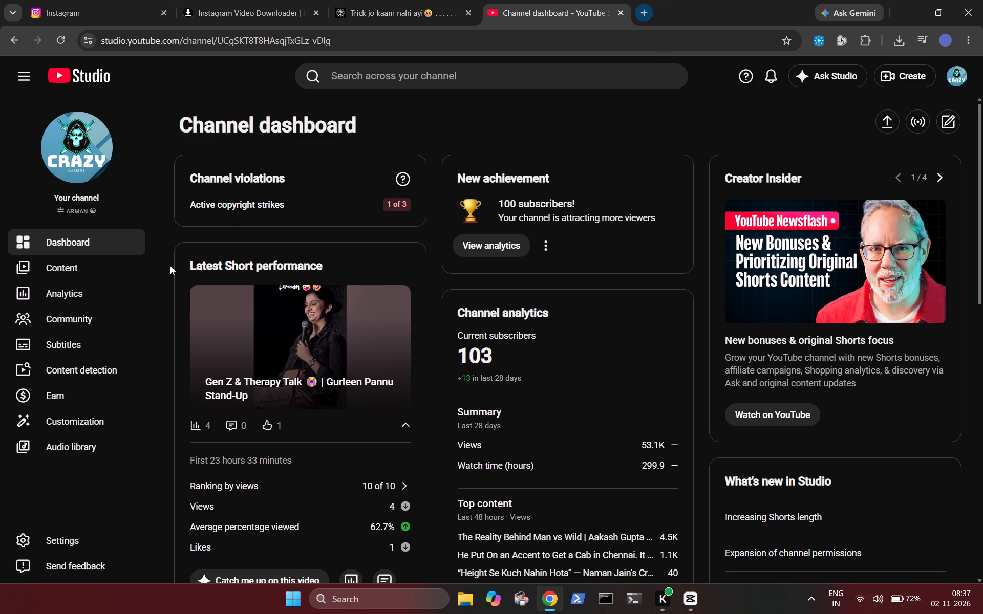
{"action": "left_click", "coordinate": [71, 277]}
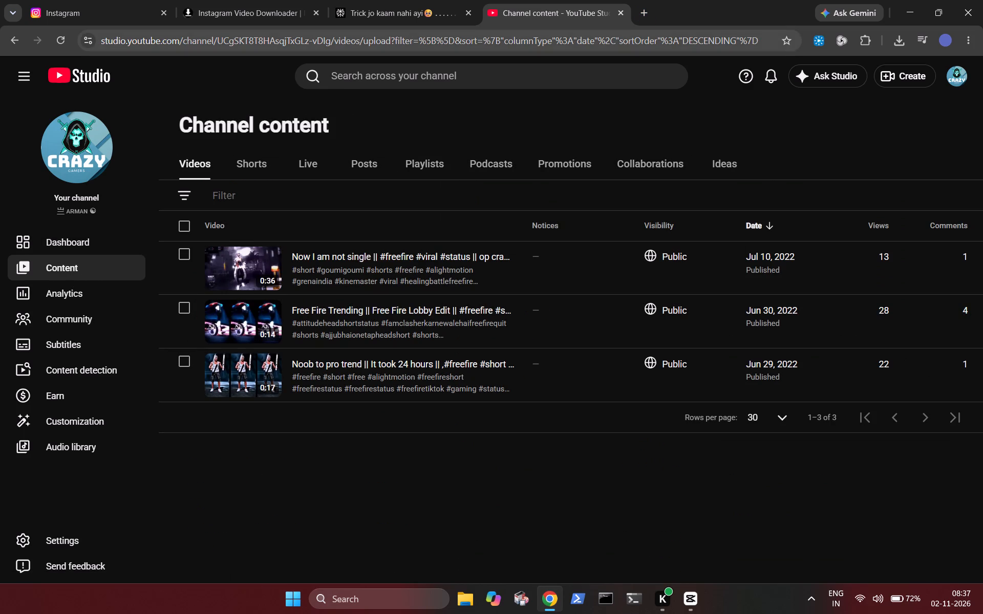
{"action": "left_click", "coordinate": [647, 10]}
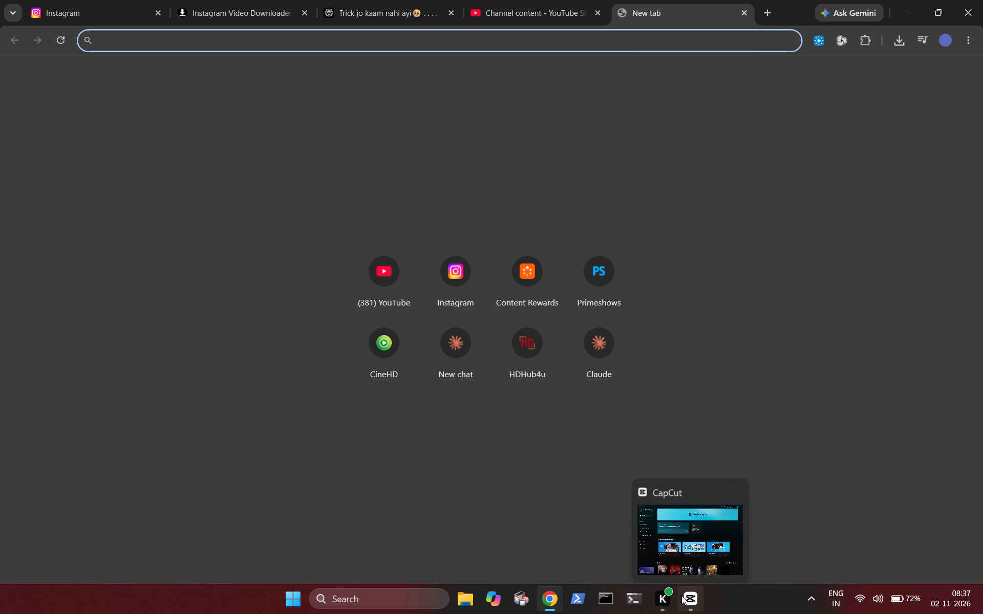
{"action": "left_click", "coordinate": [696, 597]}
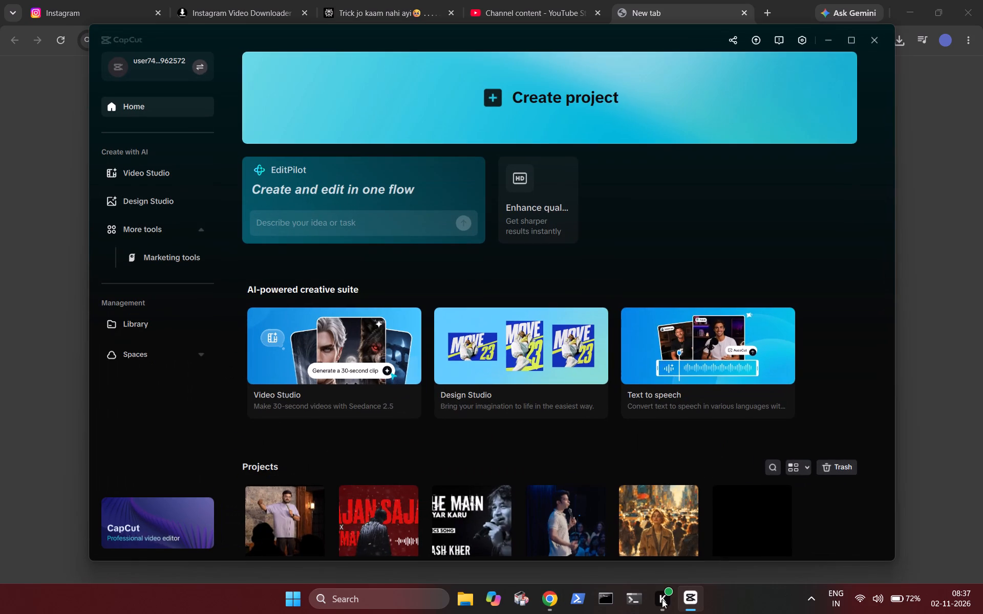
Switch to File Explorer and delete everything in Downloads dated last week or older, keeping the Today and Yesterday items.
{"action": "left_click", "coordinate": [461, 601]}
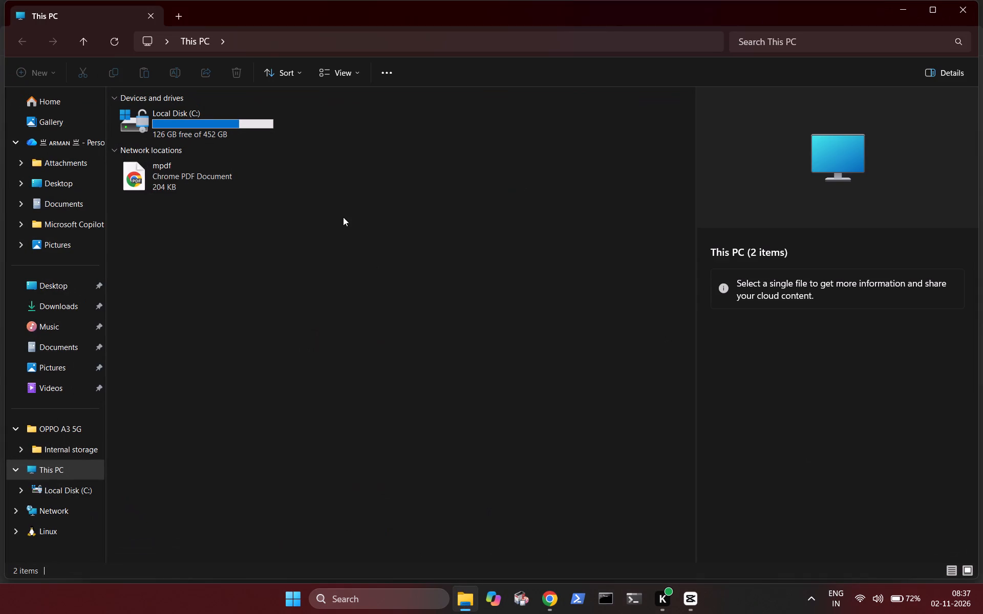
{"action": "left_click", "coordinate": [60, 312]}
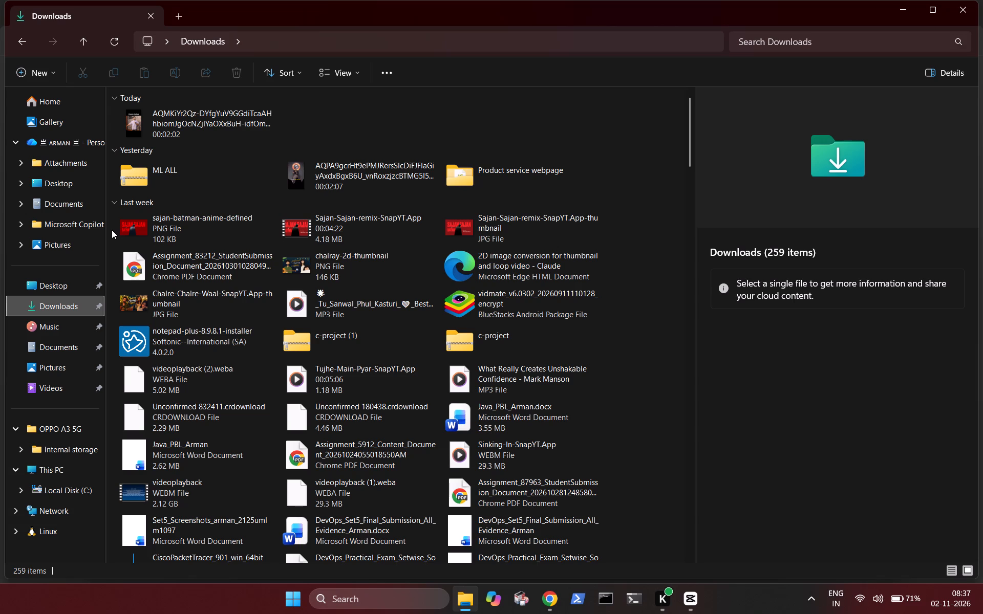
{"action": "left_click_drag", "start_coordinate": [112, 230], "coordinate": [267, 426]}
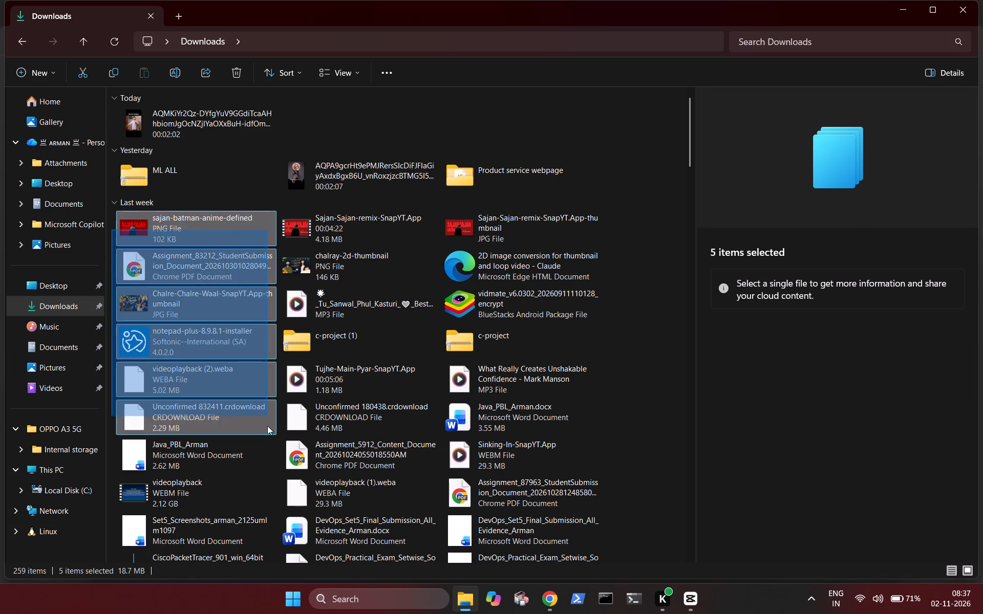
{"action": "left_click_drag", "start_coordinate": [267, 426], "coordinate": [268, 433]}
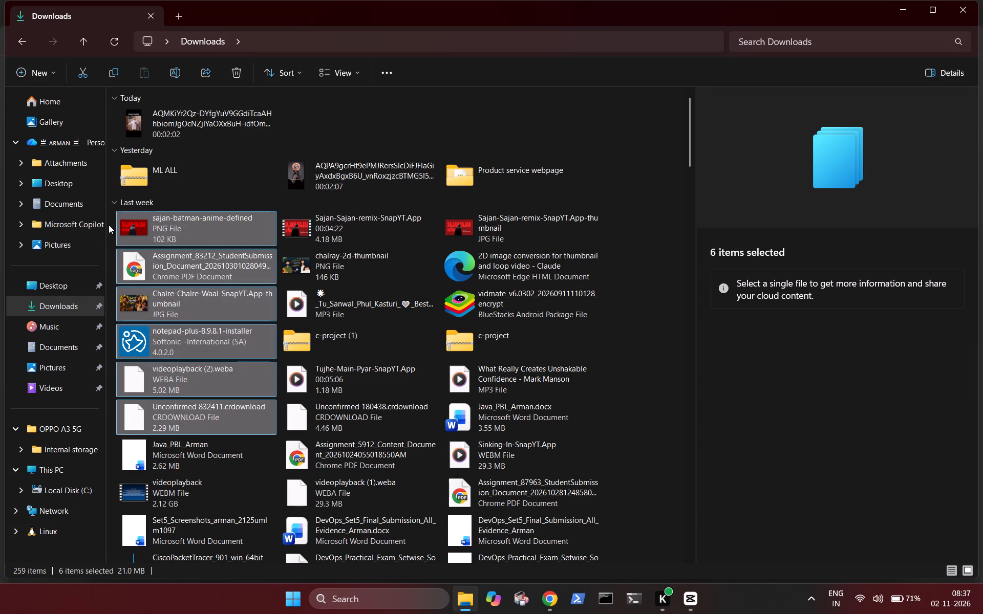
{"action": "left_click", "coordinate": [110, 221]}
{"action": "left_click_drag", "start_coordinate": [110, 221], "coordinate": [514, 493]}
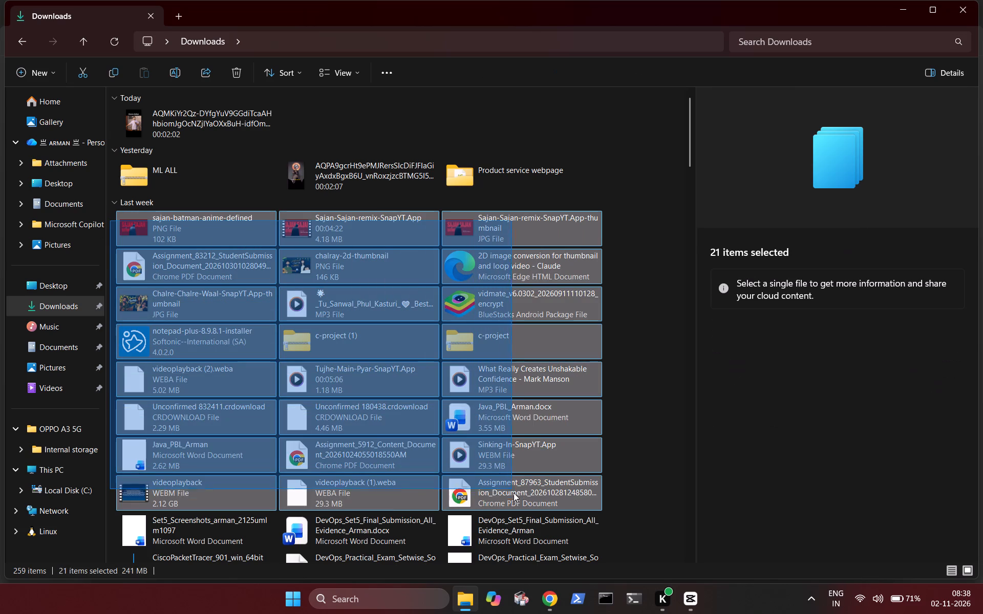
{"action": "left_click_drag", "start_coordinate": [514, 493], "coordinate": [517, 613]}
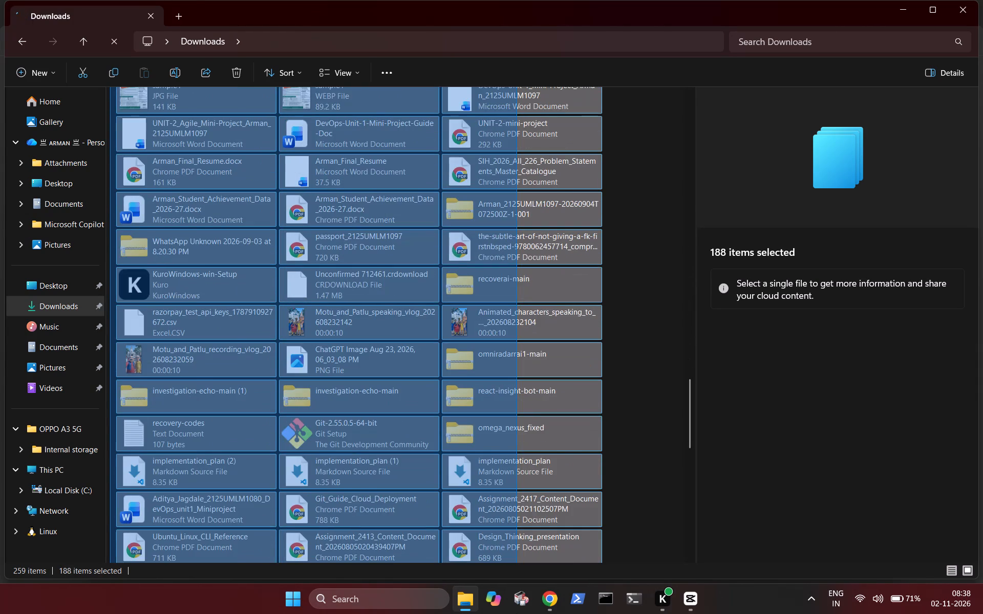
{"action": "left_click_drag", "start_coordinate": [517, 613], "coordinate": [527, 613]}
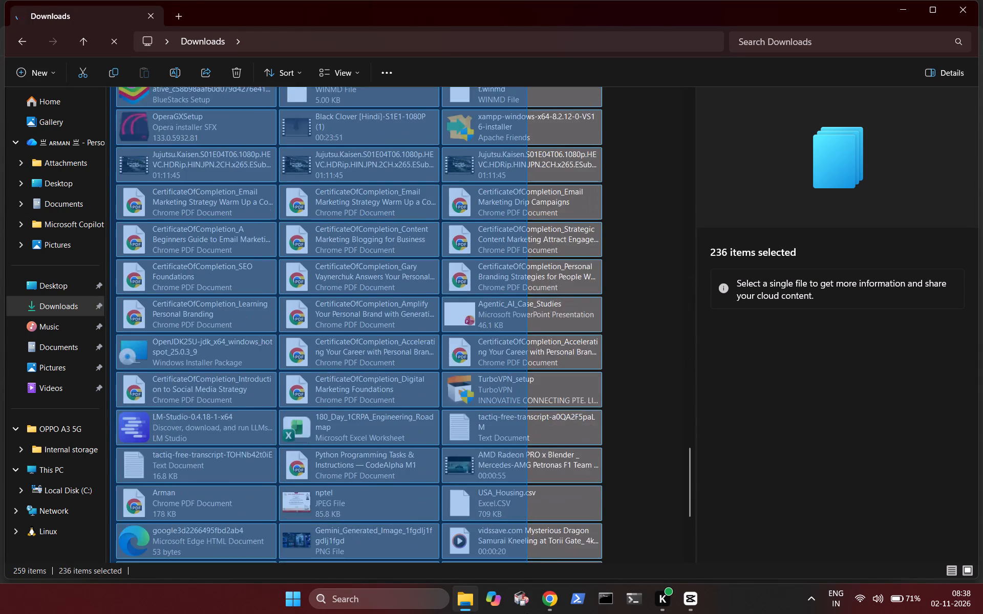
{"action": "left_click_drag", "start_coordinate": [527, 613], "coordinate": [524, 613]}
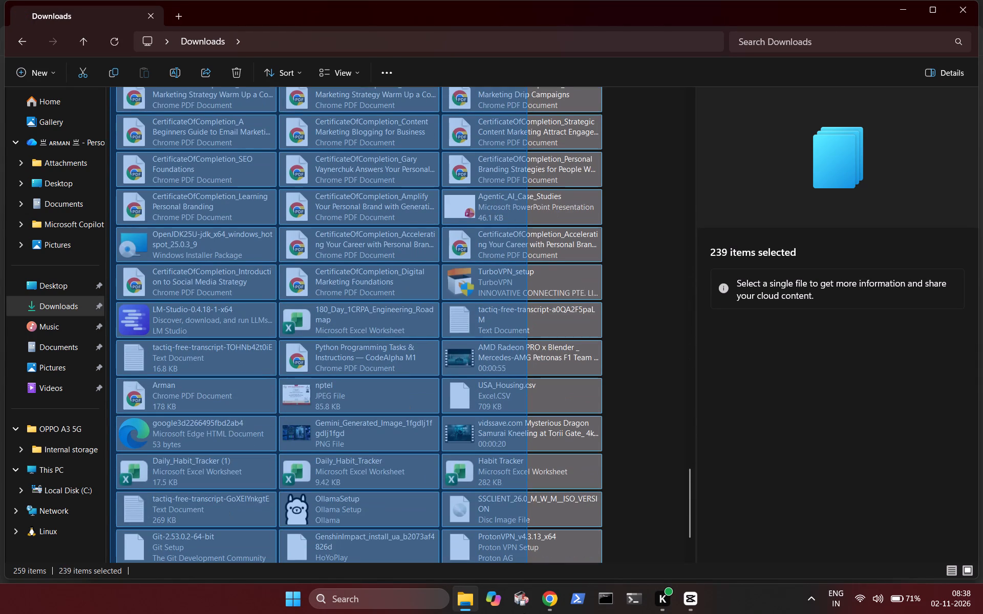
{"action": "left_click_drag", "start_coordinate": [524, 613], "coordinate": [525, 576]}
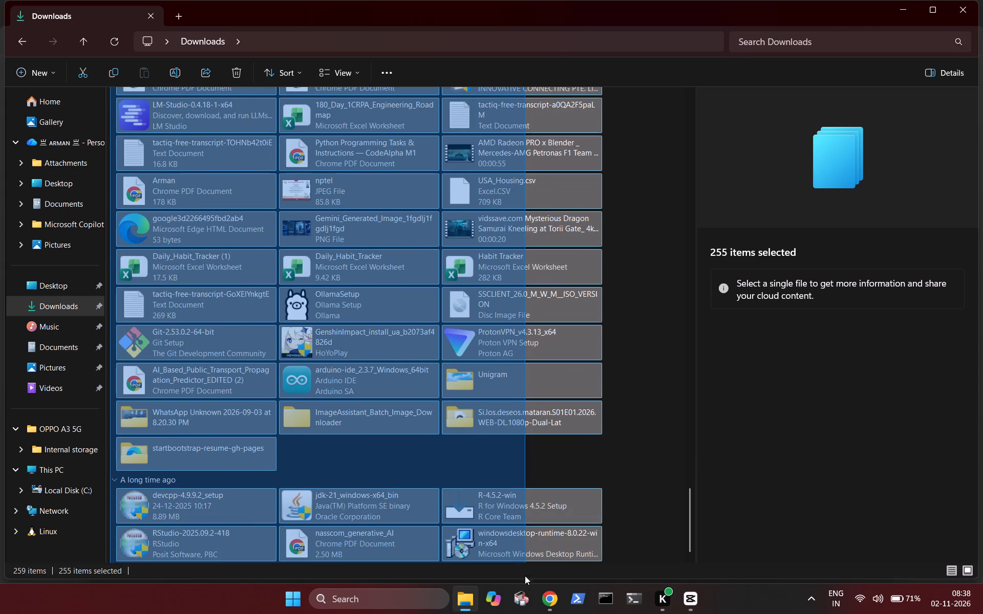
{"action": "left_click_drag", "start_coordinate": [525, 576], "coordinate": [528, 606]}
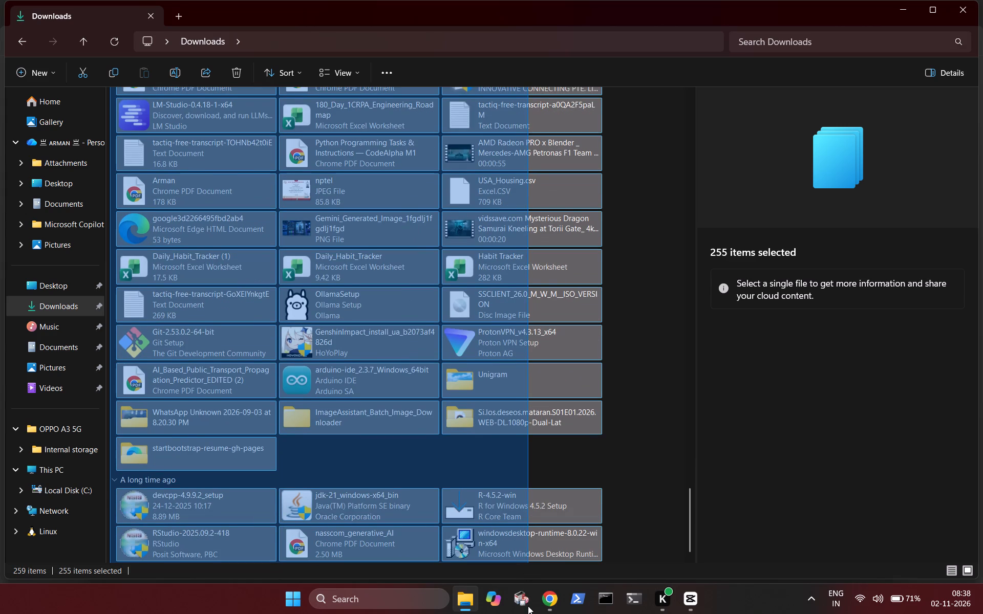
{"action": "left_click_drag", "start_coordinate": [528, 606], "coordinate": [528, 613]}
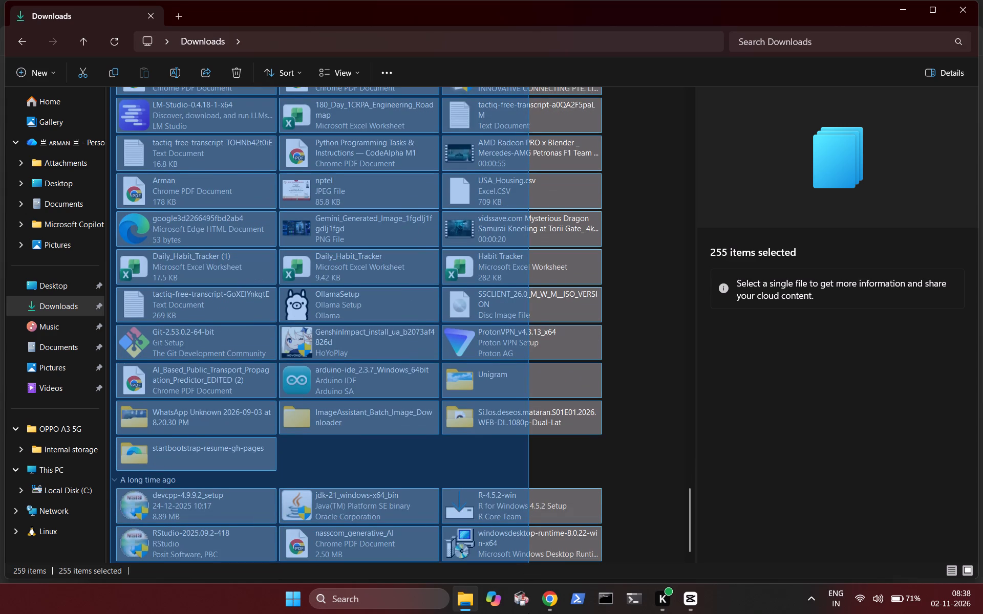
{"action": "left_click_drag", "start_coordinate": [528, 613], "coordinate": [530, 613]}
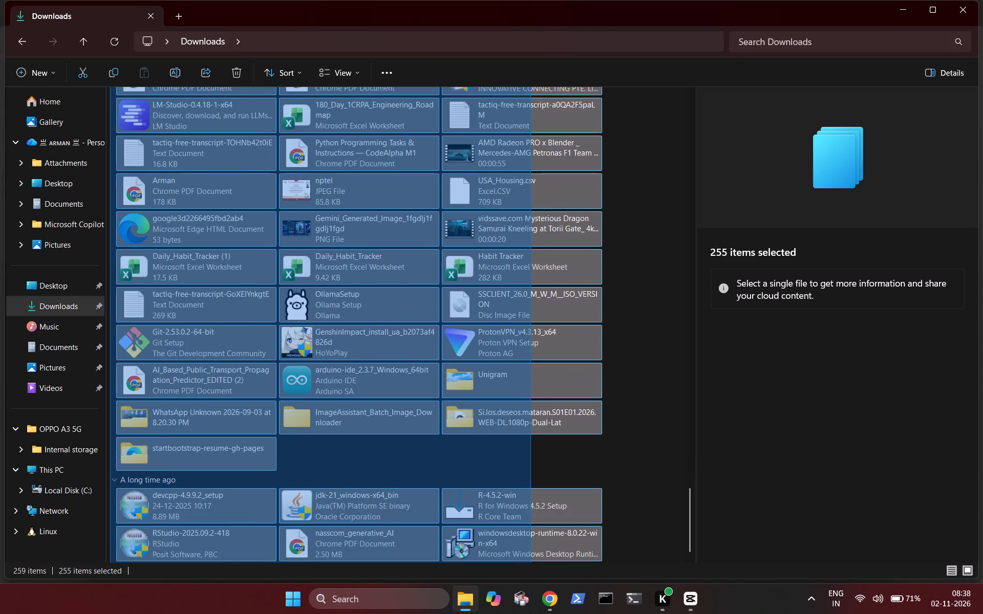
{"action": "left_click_drag", "start_coordinate": [530, 613], "coordinate": [554, 613]}
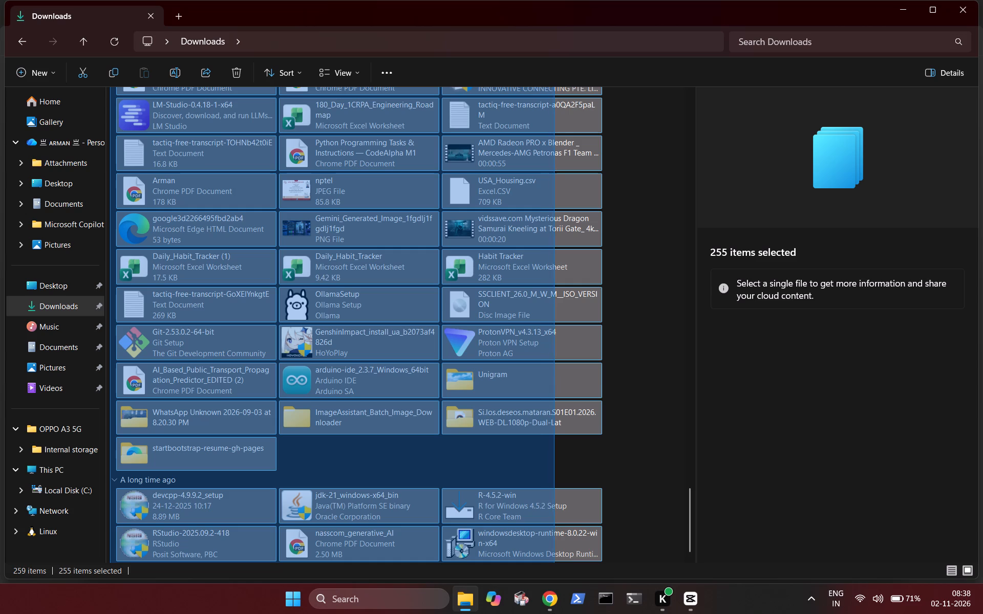
{"action": "left_click_drag", "start_coordinate": [554, 613], "coordinate": [559, 613]}
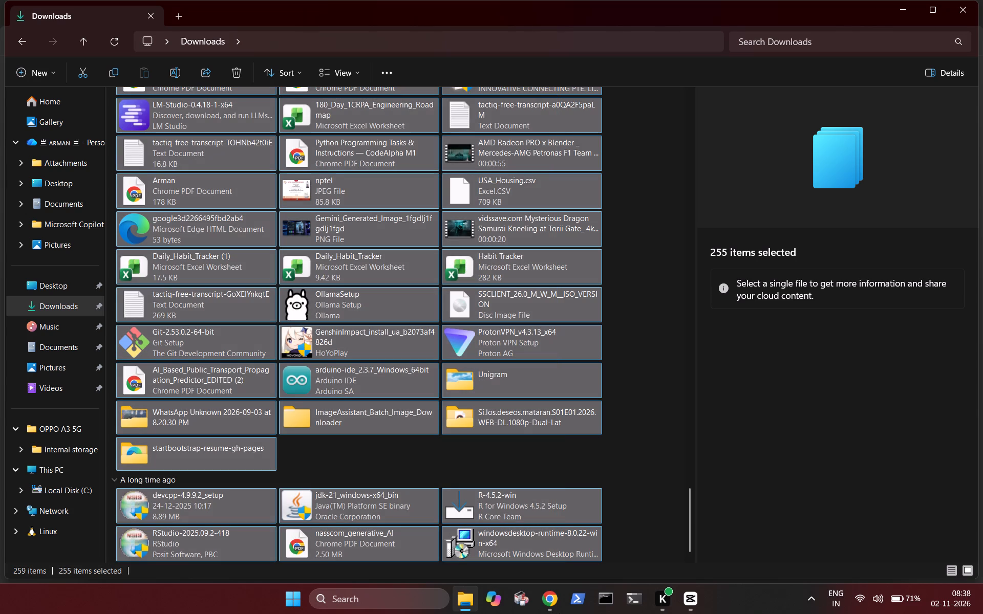
{"action": "left_click", "coordinate": [231, 71]}
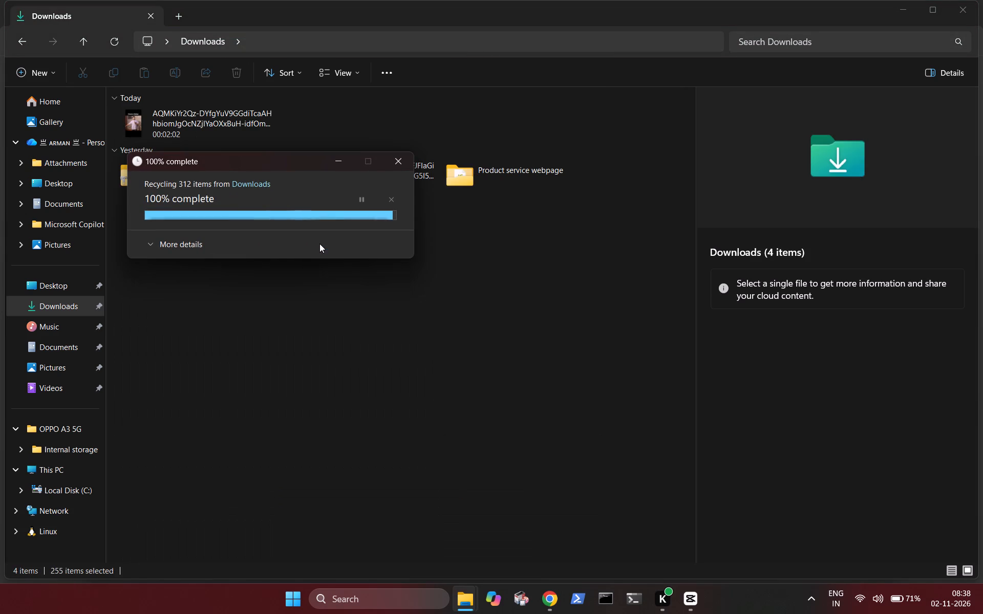
Delete the "Divorce chahiye" video, the Laugh Store stand-up video and the Product service webpage folder from Downloads.
{"action": "scroll", "coordinate": [319, 244], "scroll_direction": "up", "scroll_amount": 1}
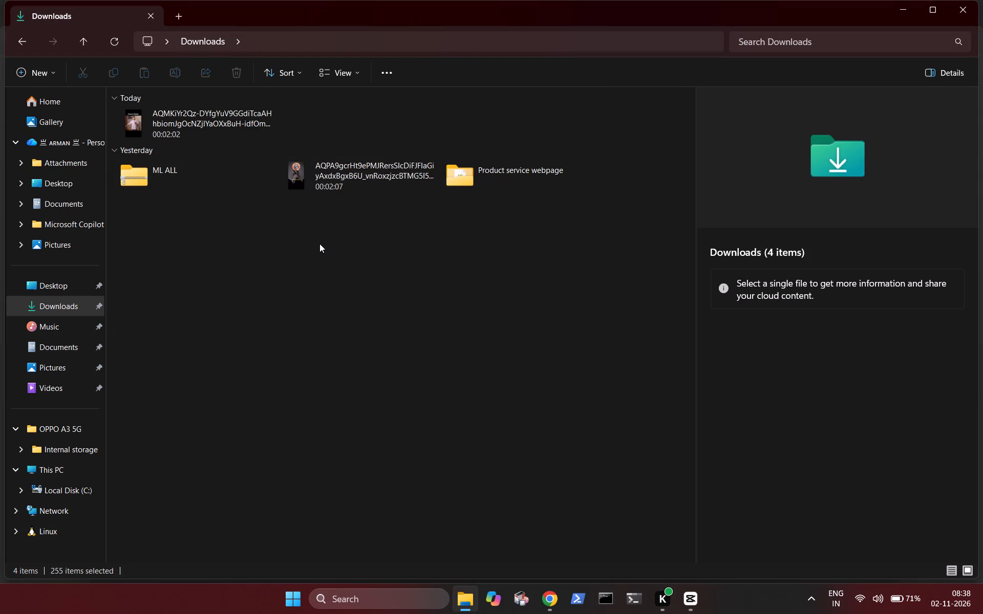
{"action": "scroll", "coordinate": [319, 244], "scroll_direction": "up", "scroll_amount": 1}
{"action": "left_click", "coordinate": [219, 115]}
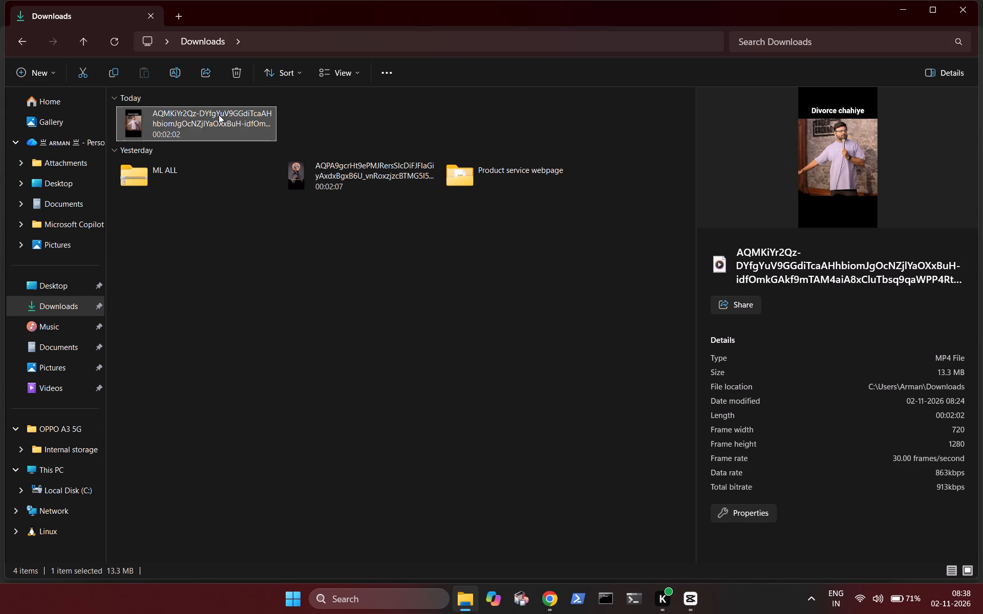
{"action": "left_click", "coordinate": [227, 65]}
{"action": "left_click", "coordinate": [318, 127]}
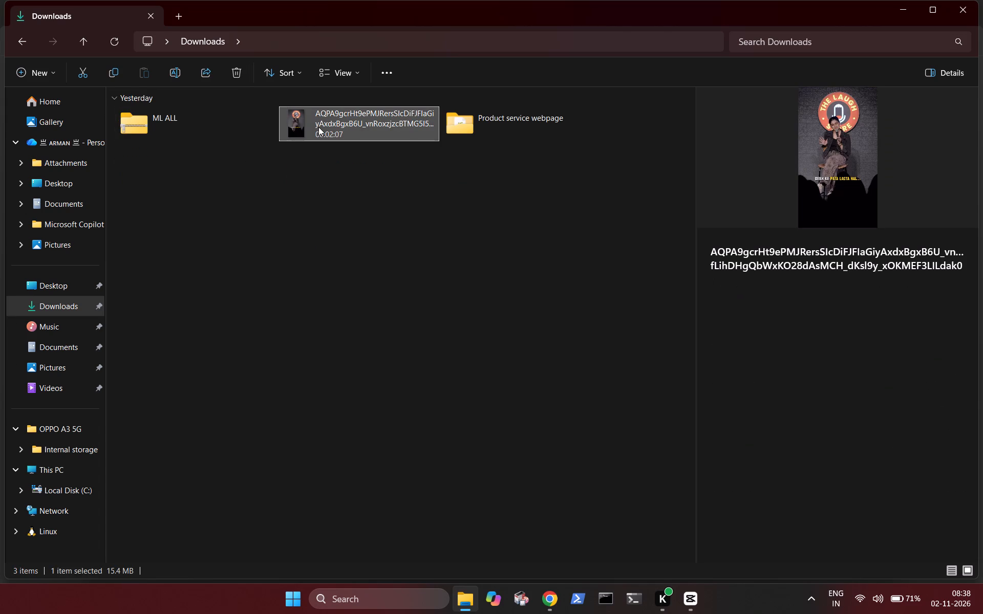
{"action": "left_click", "coordinate": [242, 71]}
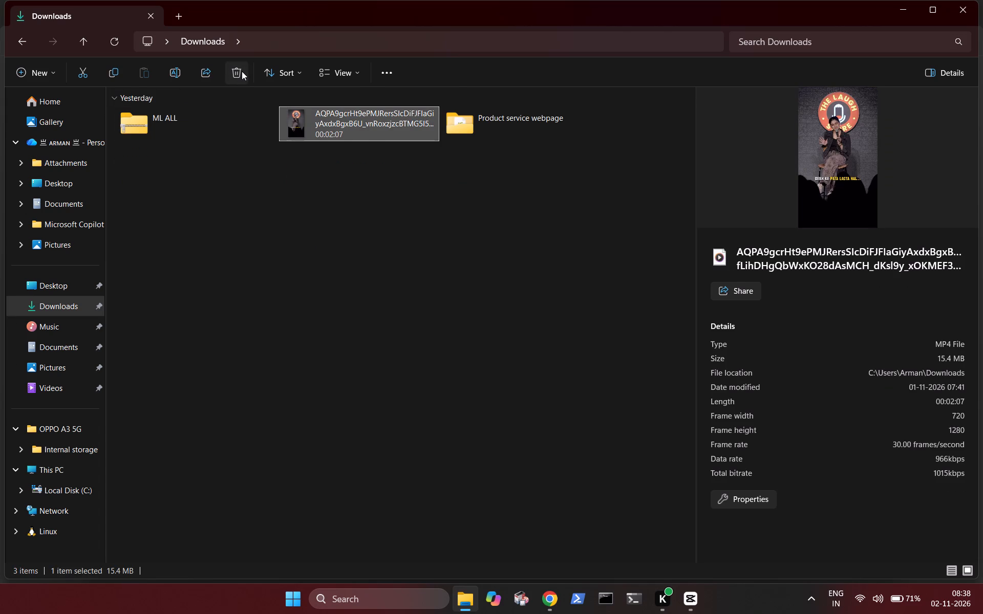
{"action": "left_click", "coordinate": [313, 118]}
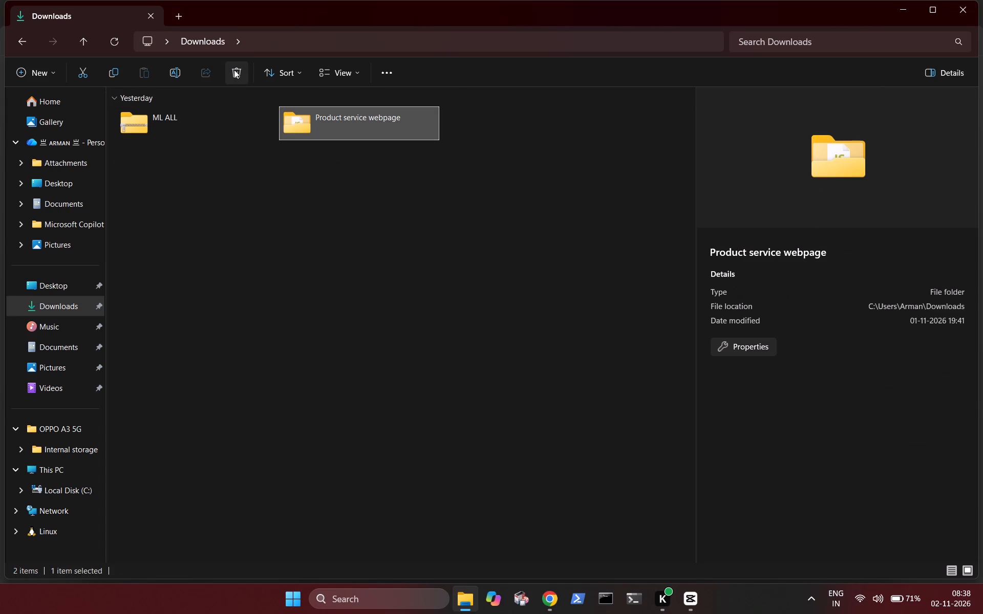
{"action": "left_click", "coordinate": [234, 70]}
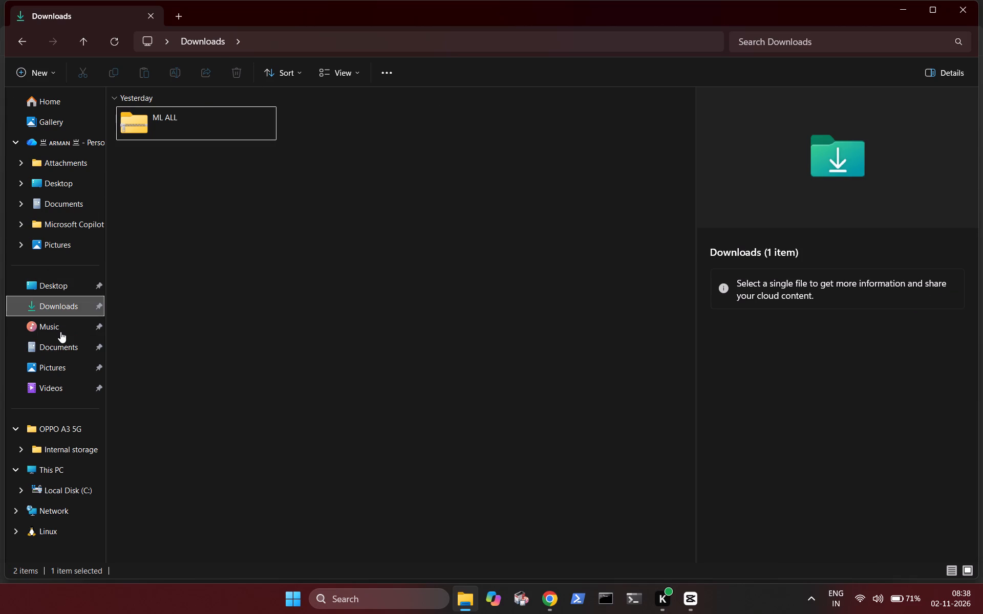
Open the podcast folder in Videos and delete both files named 1029 and the 1028oooo video.
{"action": "left_click", "coordinate": [69, 386]}
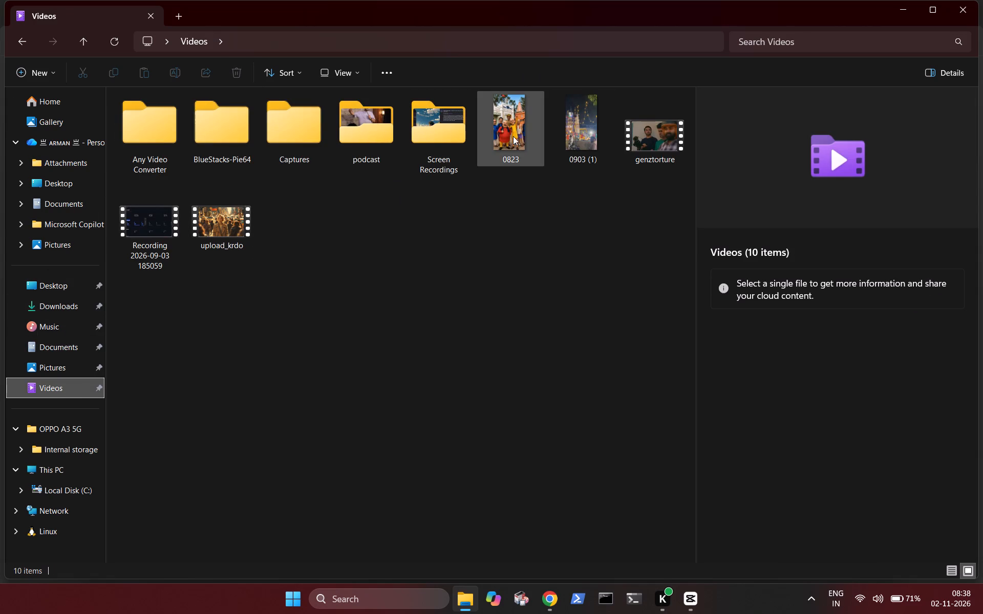
{"action": "left_click", "coordinate": [500, 118]}
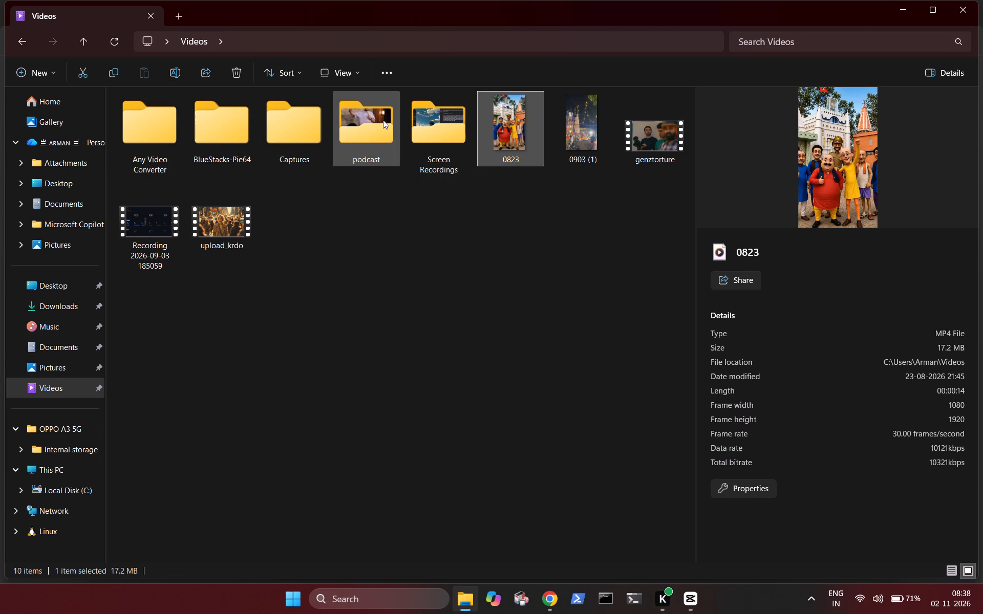
{"action": "double_click", "coordinate": [371, 131]}
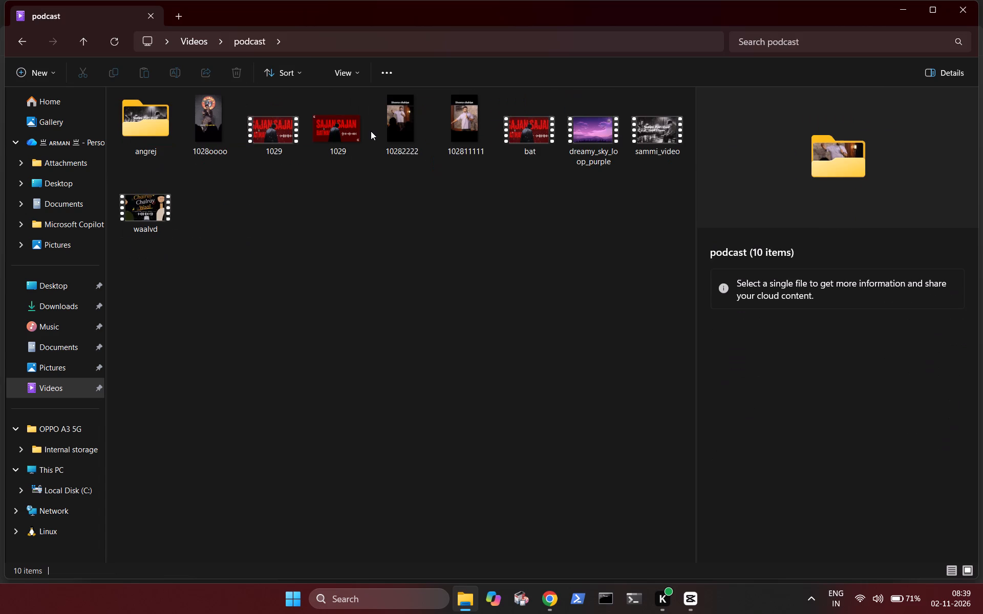
{"action": "left_click_drag", "start_coordinate": [348, 177], "coordinate": [281, 125]}
{"action": "left_click", "coordinate": [240, 78]}
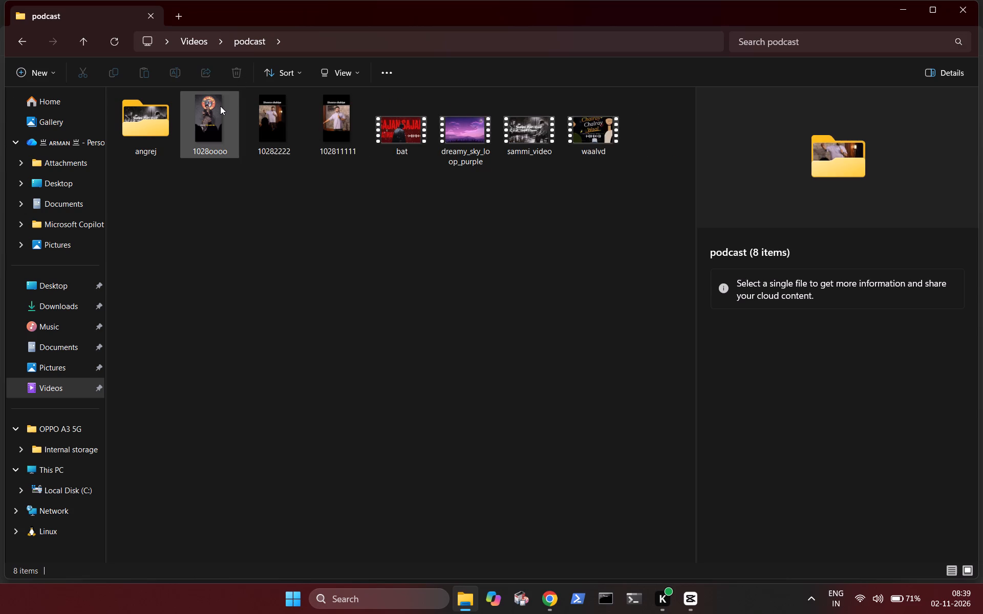
{"action": "left_click", "coordinate": [220, 106]}
{"action": "left_click", "coordinate": [231, 81]}
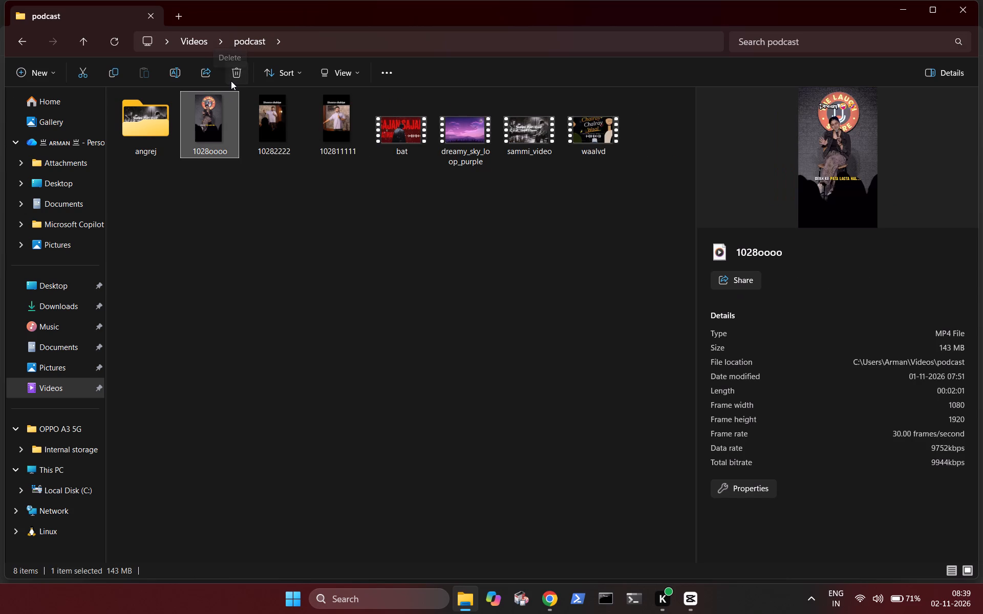
Delete the bat, sammi_video and waalvd videos from the podcast folder.
{"action": "left_click", "coordinate": [338, 128]}
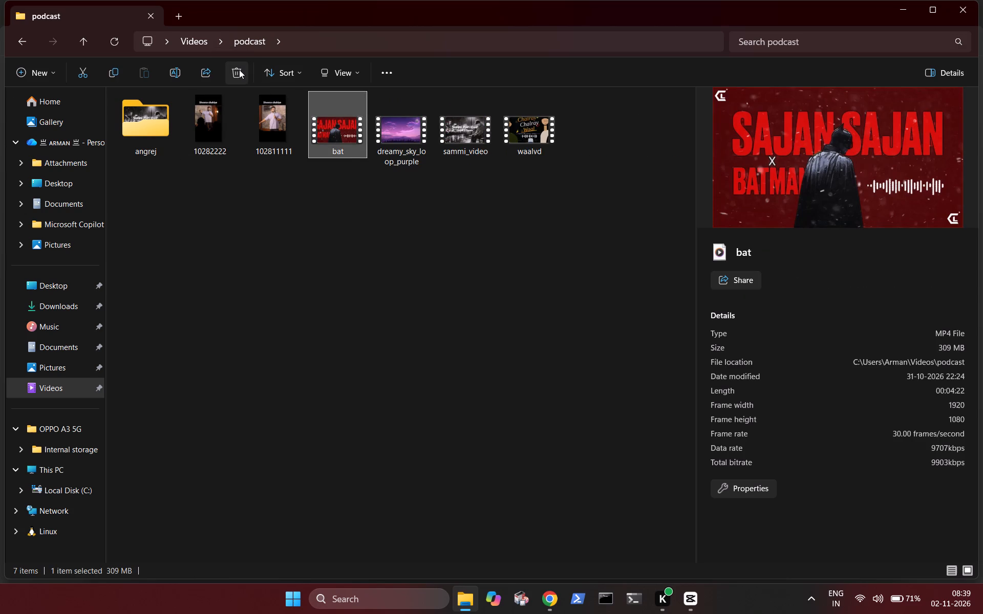
{"action": "left_click", "coordinate": [239, 70]}
{"action": "left_click", "coordinate": [409, 131]}
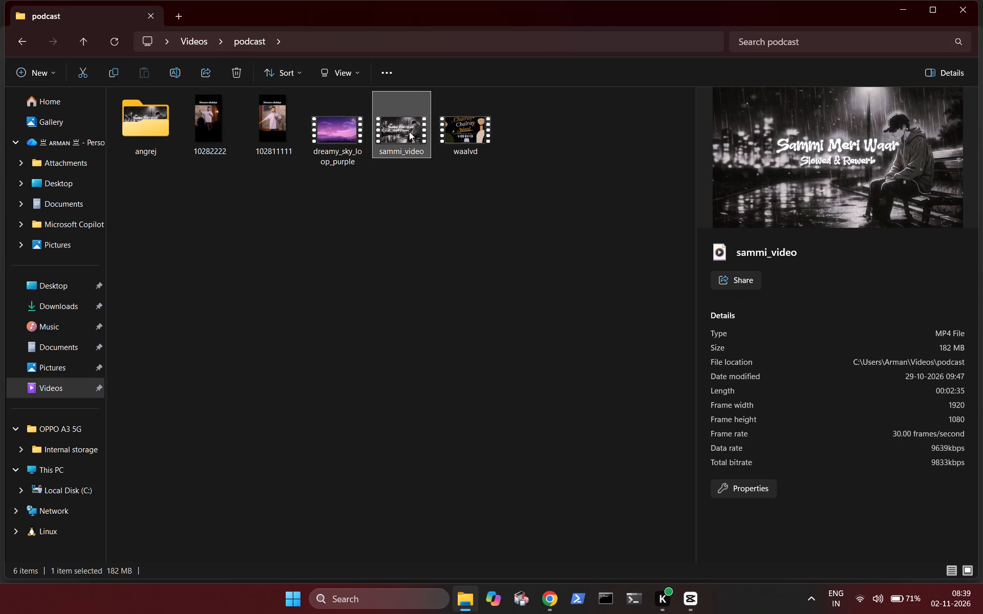
{"action": "left_click", "coordinate": [234, 75]}
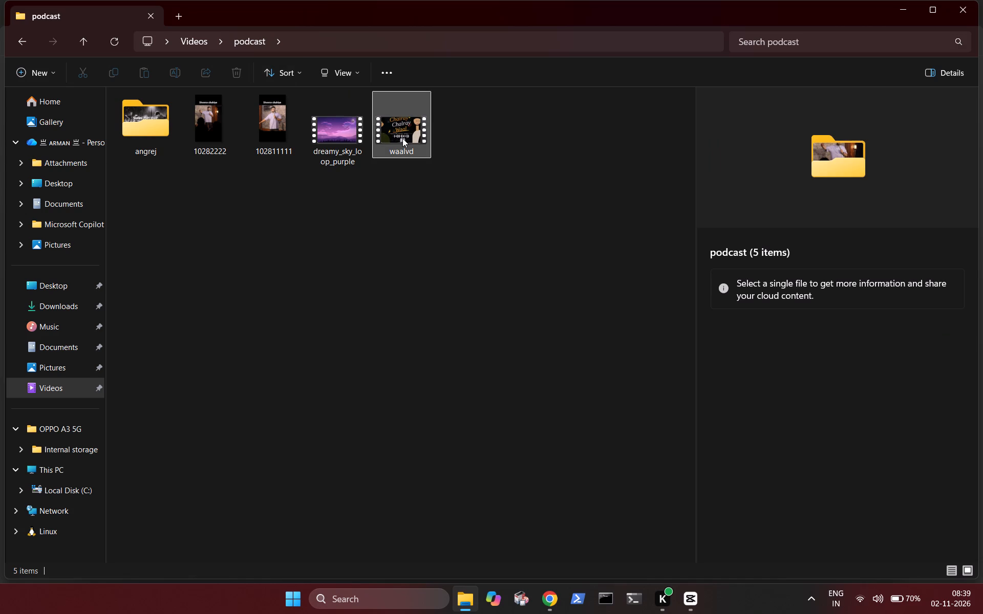
{"action": "left_click", "coordinate": [402, 138]}
{"action": "left_click", "coordinate": [233, 73]}
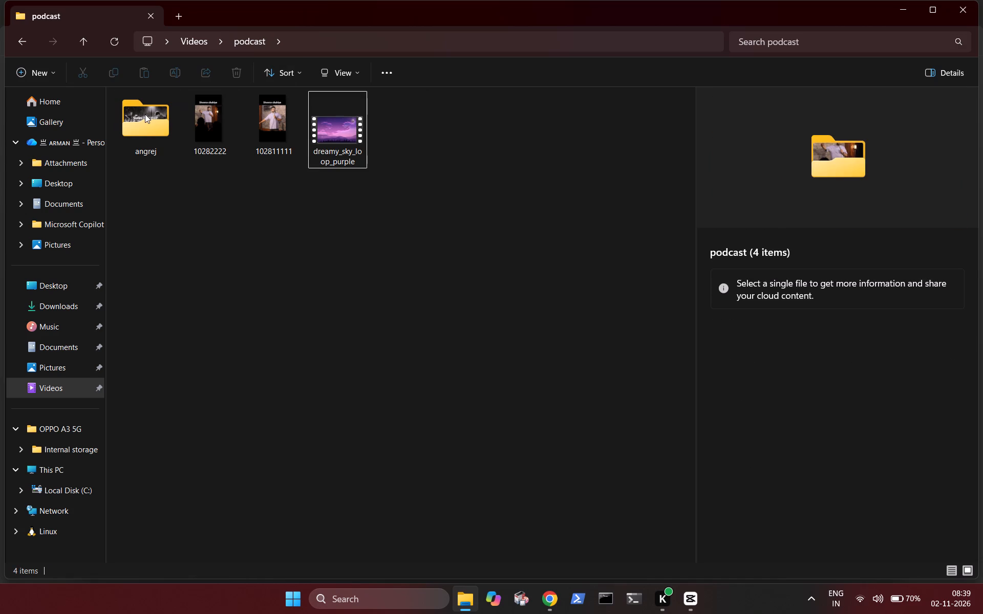
Delete every file inside the angrej subfolder, starting with clip5, and return to the podcast folder.
{"action": "double_click", "coordinate": [145, 114]}
{"action": "left_click", "coordinate": [215, 130]}
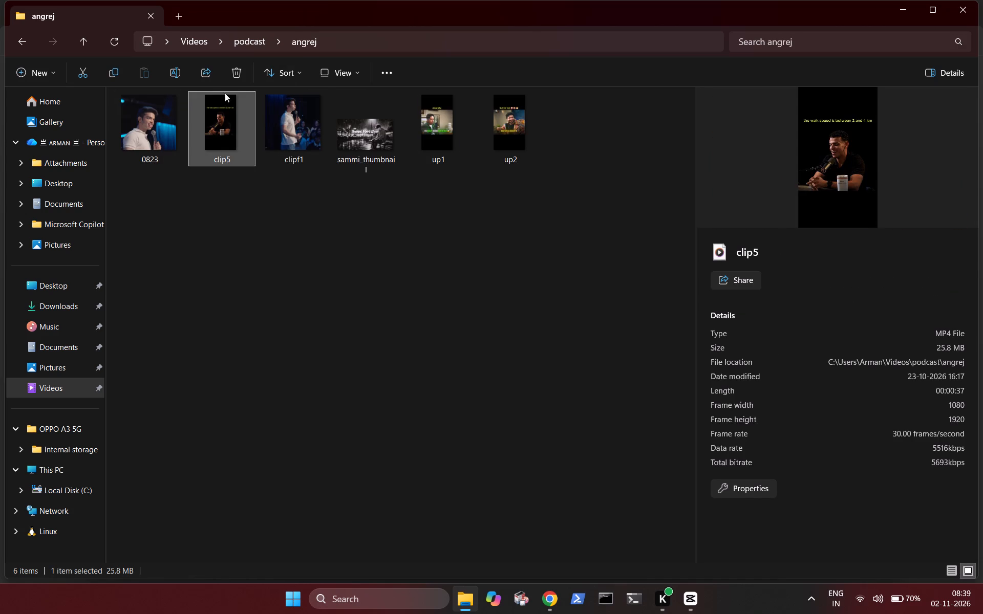
{"action": "left_click", "coordinate": [240, 73]}
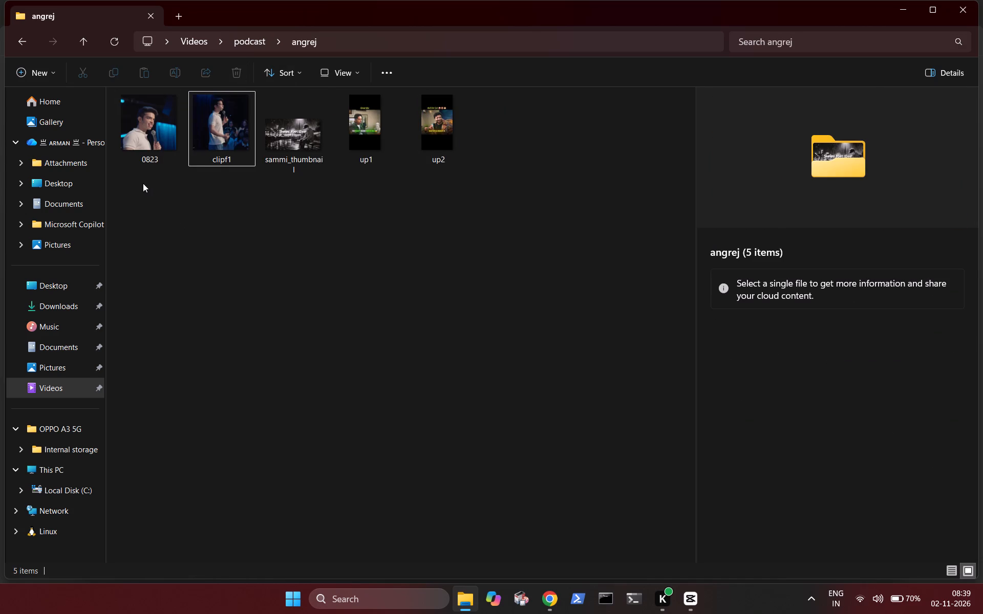
{"action": "left_click_drag", "start_coordinate": [139, 181], "coordinate": [400, 140]}
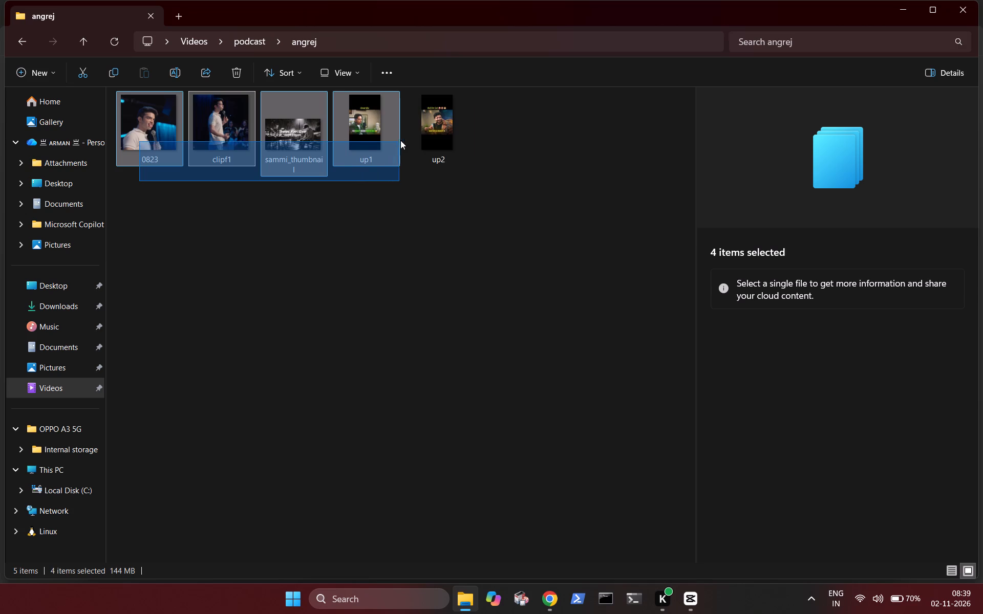
{"action": "left_click_drag", "start_coordinate": [400, 140], "coordinate": [461, 133]}
{"action": "left_click", "coordinate": [240, 68]}
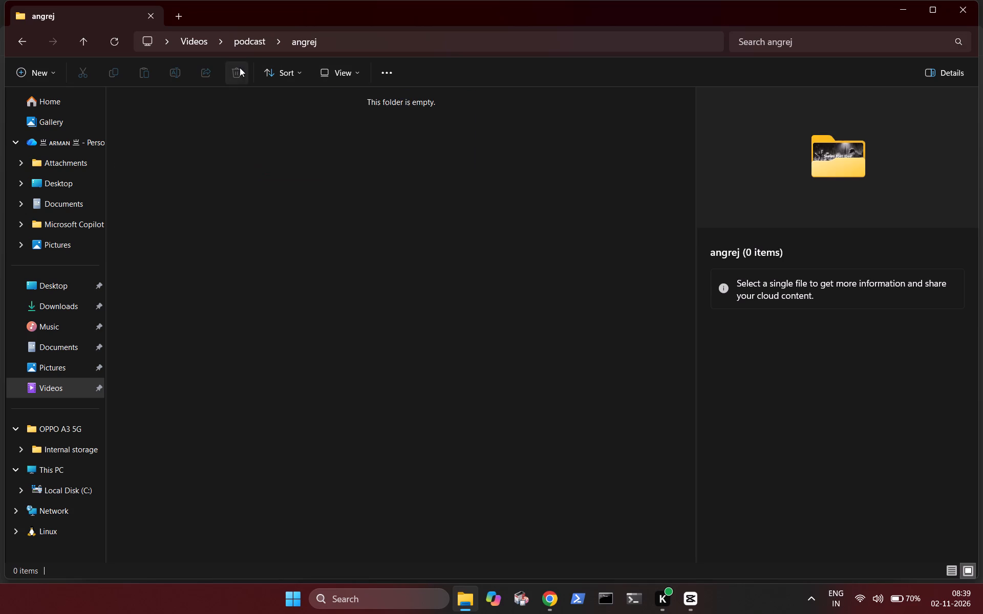
{"action": "left_click", "coordinate": [17, 38]}
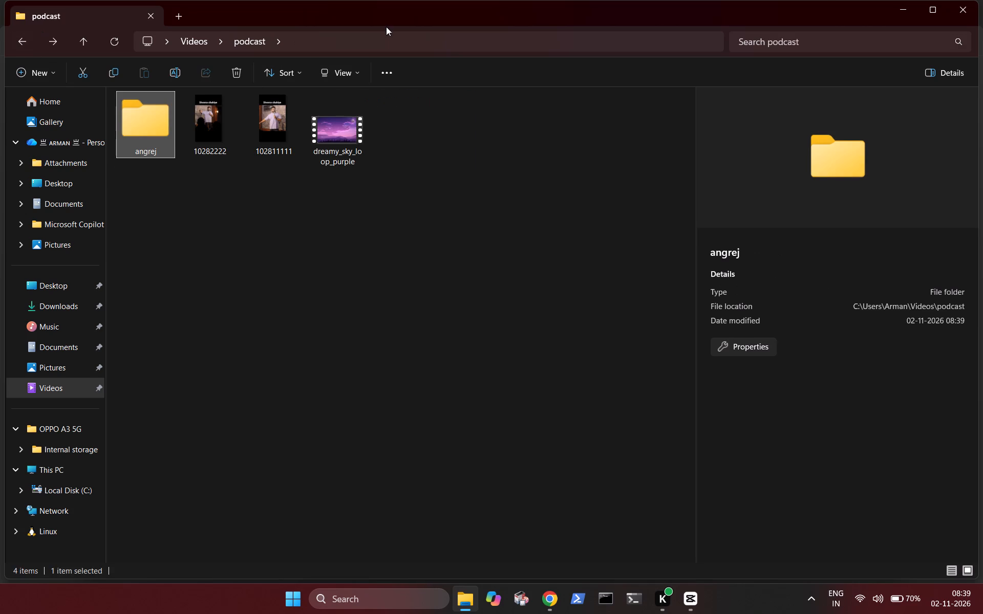